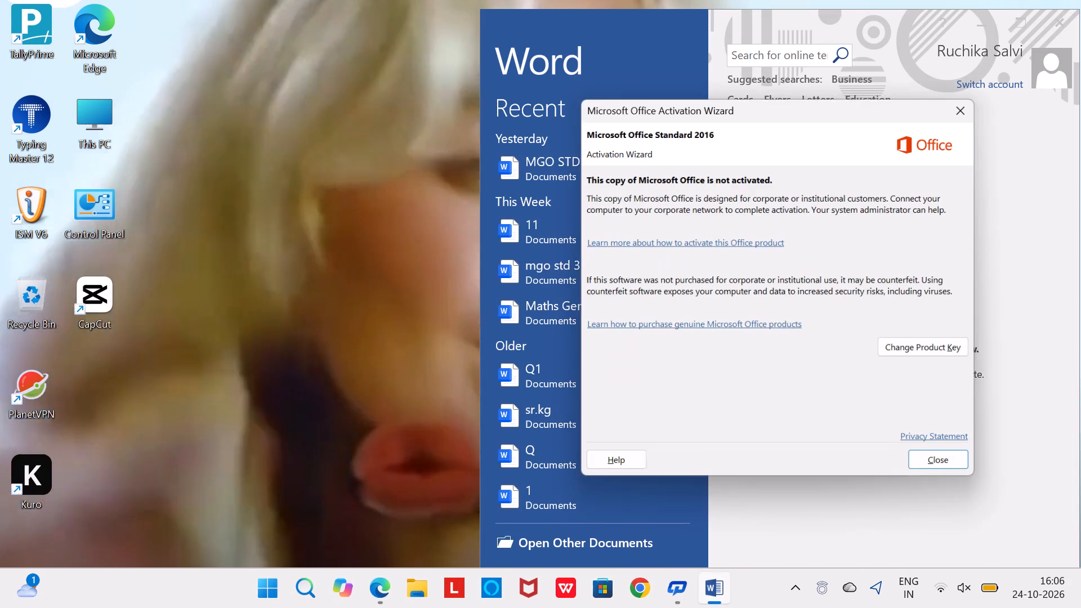
{"action": "left_click", "coordinate": [952, 468]}
{"action": "left_click", "coordinate": [805, 258]}
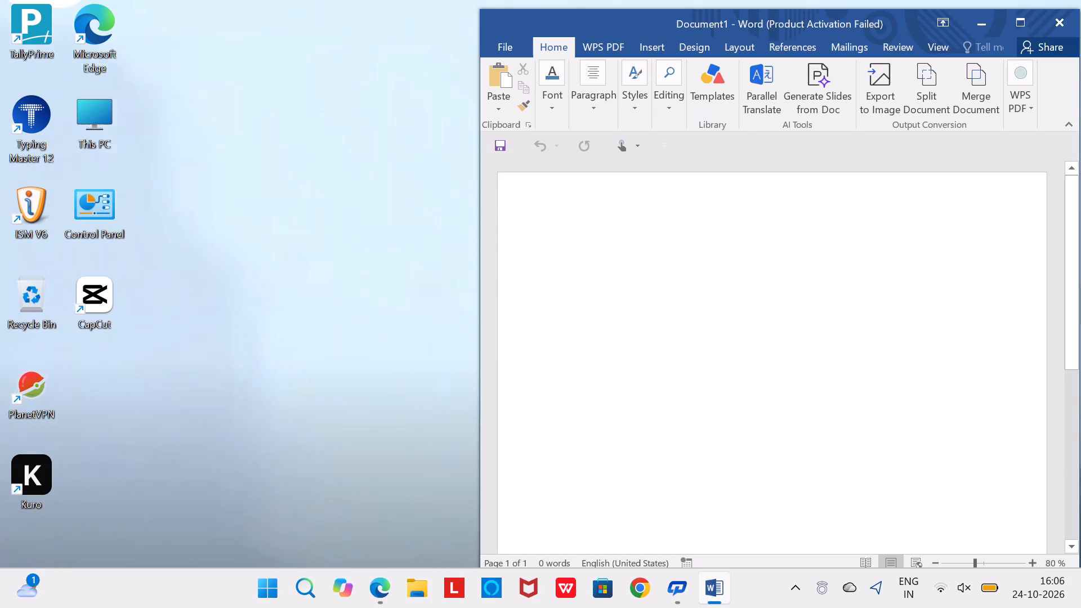
Apply the Last Custom Setting page margins: top 1.8 cm, bottom 1.4 cm, left 2.54 cm, right 0 cm.
{"action": "left_click", "coordinate": [741, 46]}
{"action": "left_click", "coordinate": [509, 111]}
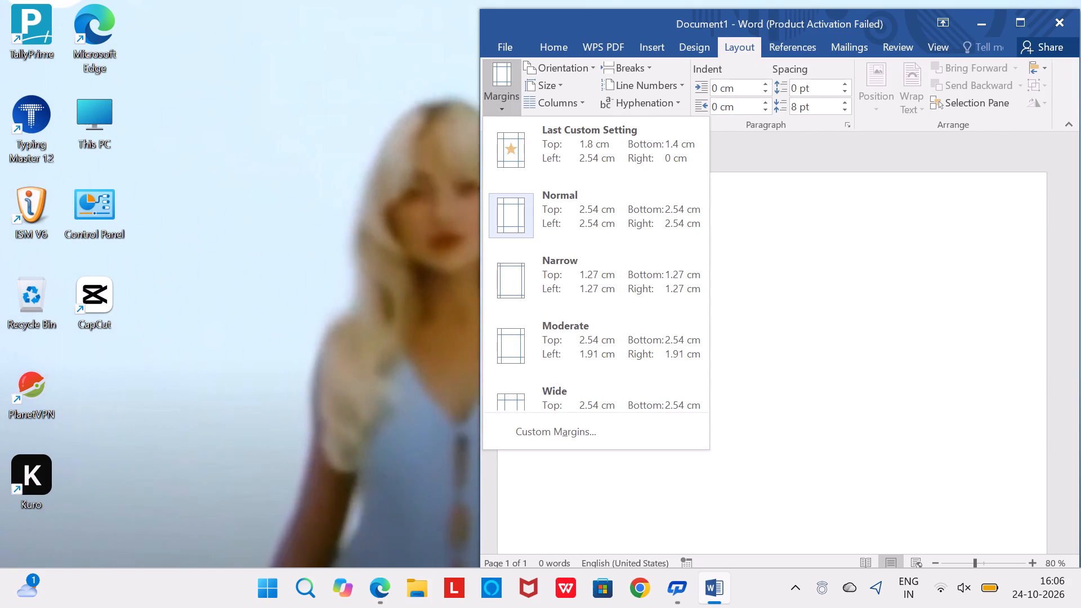
{"action": "left_click", "coordinate": [607, 154]}
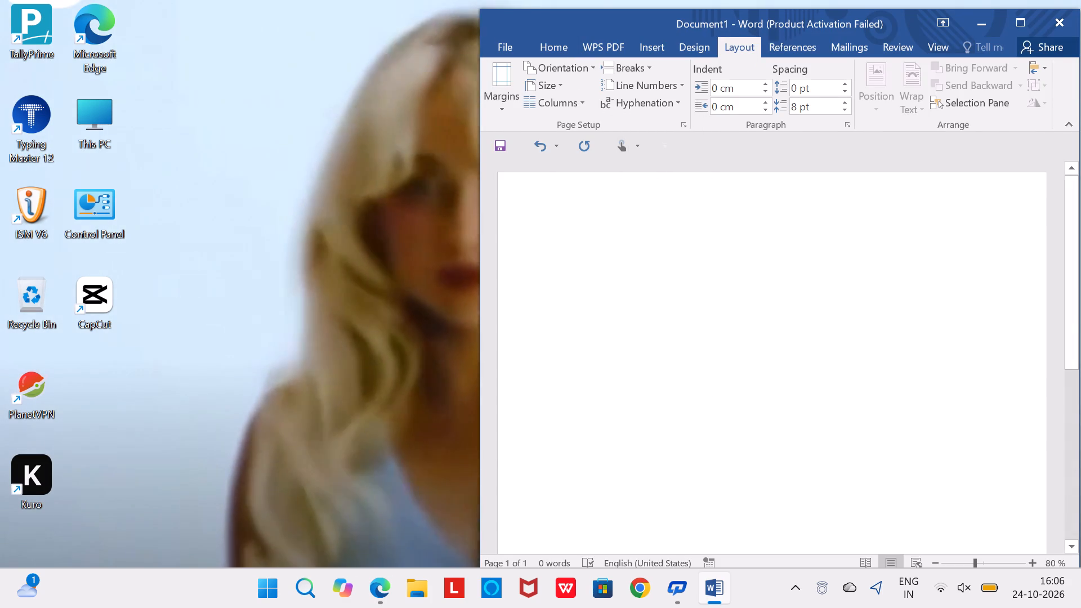
Paste the copied practice questions into the blank document.
{"action": "key", "text": "ctrl+v"}
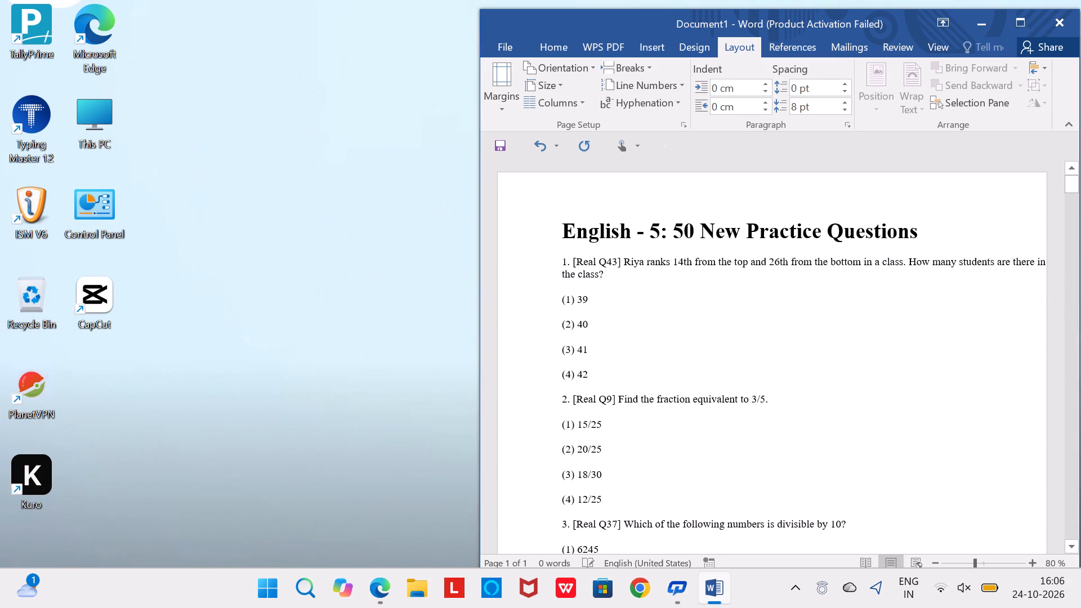
Delete the pasted heading text "English - 5: 50 New Practice Questions", leaving an empty line above question 1.
{"action": "key", "text": "BackSpace"}
{"action": "key", "text": "BackSpace"}
{"action": "key", "text": "BackSpace"}
{"action": "key", "text": "BackSpace"}
{"action": "key", "text": "BackSpace"}
{"action": "key", "text": "BackSpace"}
{"action": "key", "text": "BackSpace"}
{"action": "key", "text": "BackSpace"}
{"action": "key", "text": "BackSpace"}
{"action": "key", "text": "BackSpace"}
{"action": "key", "text": "BackSpace"}
{"action": "key", "text": "BackSpace"}
{"action": "key", "text": "BackSpace"}
{"action": "key", "text": "BackSpace"}
{"action": "key", "text": "BackSpace"}
{"action": "key", "text": "BackSpace"}
{"action": "key", "text": "BackSpace"}
{"action": "key", "text": "BackSpace"}
{"action": "key", "text": "BackSpace"}
{"action": "key", "text": "BackSpace"}
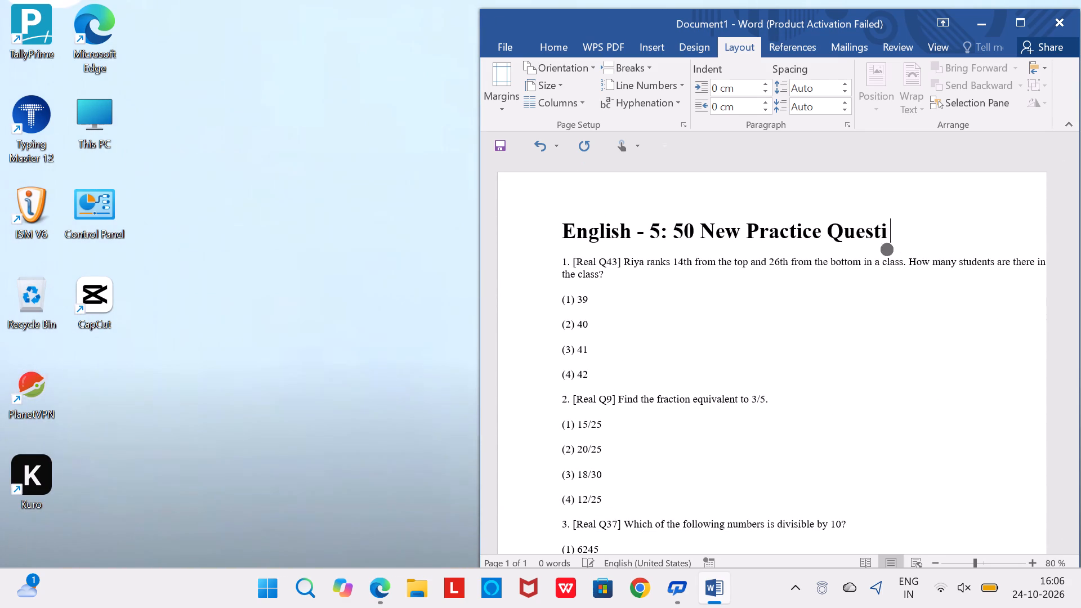
{"action": "key", "text": "BackSpace"}
{"action": "key", "text": "BackSpace"}
{"action": "key", "text": "BackSpace"}
{"action": "key", "text": "BackSpace"}
{"action": "key", "text": "BackSpace"}
{"action": "key", "text": "BackSpace"}
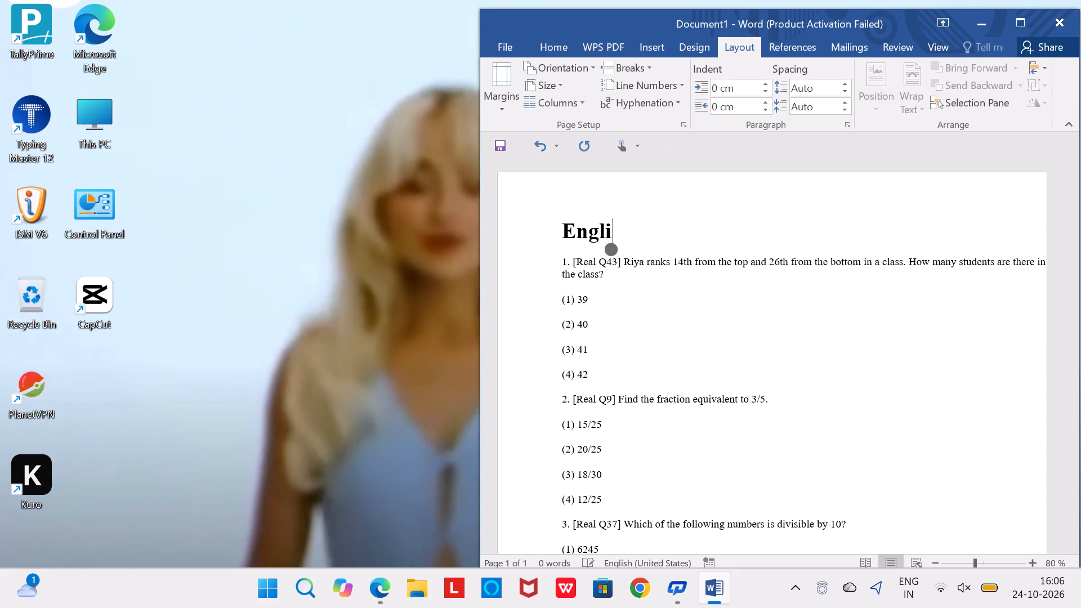
{"action": "key", "text": "BackSpace"}
{"action": "key", "text": "BackSpace"}
{"action": "key", "text": "BackSpace"}
{"action": "key", "text": "BackSpace"}
{"action": "key", "text": "BackSpace"}
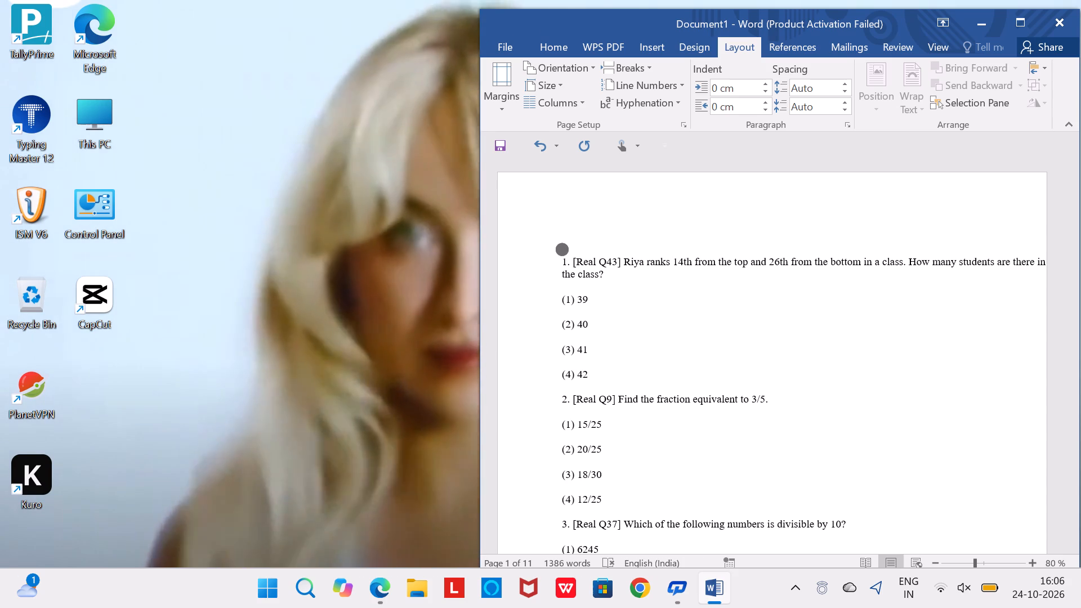
{"action": "key", "text": "Down"}
{"action": "key", "text": "BackSpace"}
{"action": "key", "text": "Return"}
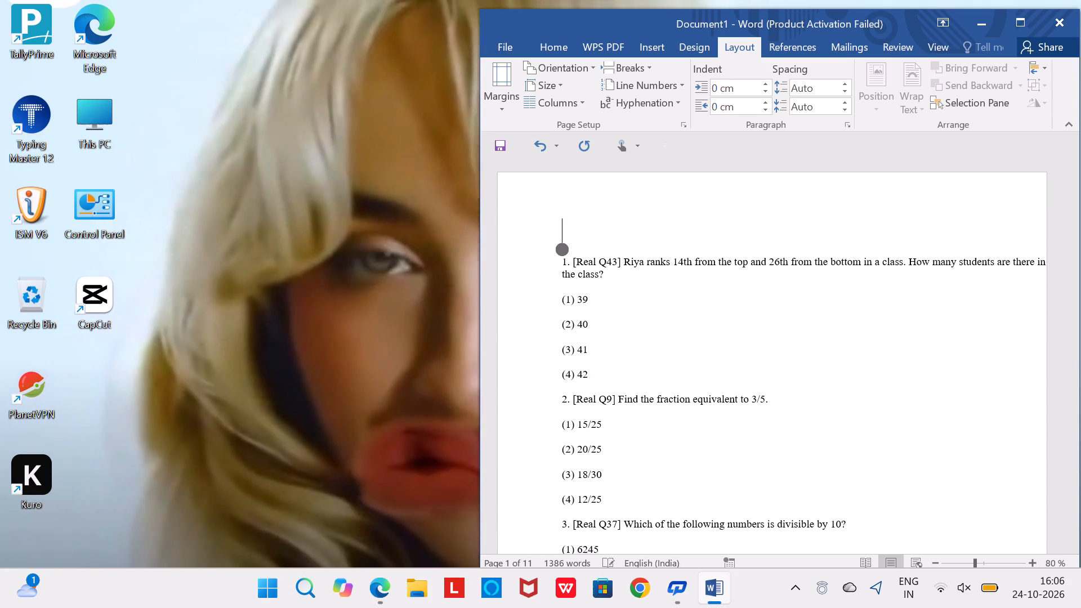
Center the empty heading line above question 1.
{"action": "left_click", "coordinate": [556, 51]}
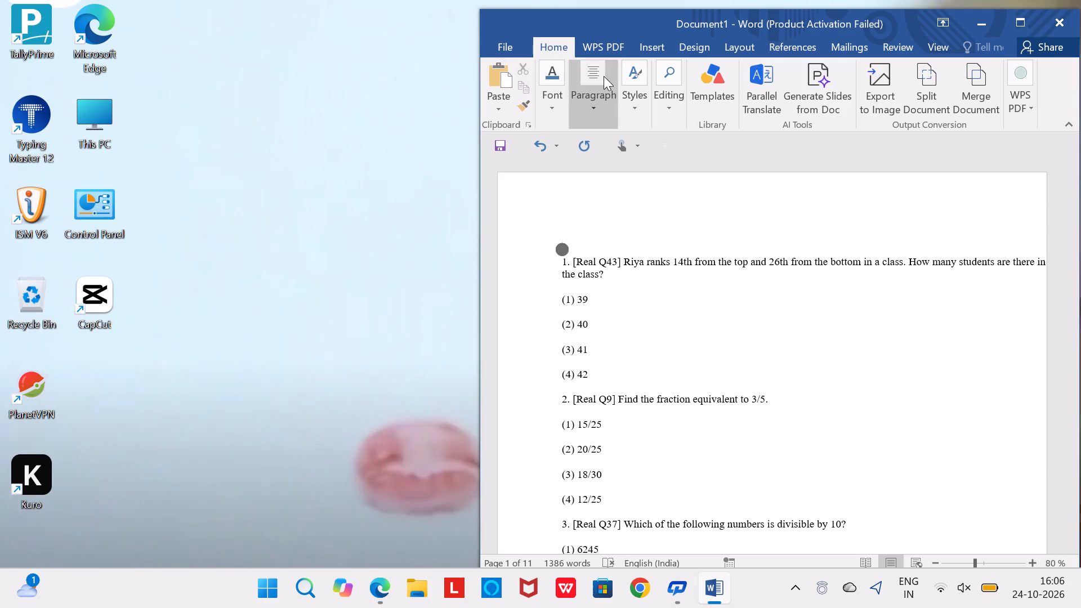
{"action": "left_click", "coordinate": [553, 108]}
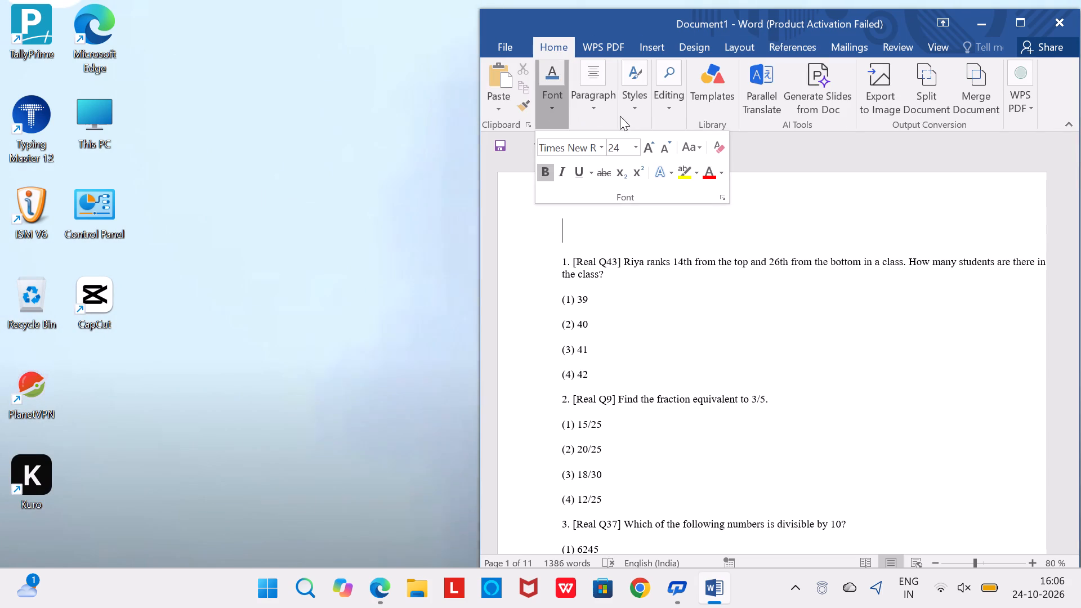
{"action": "left_click", "coordinate": [589, 104]}
{"action": "left_click", "coordinate": [604, 176]}
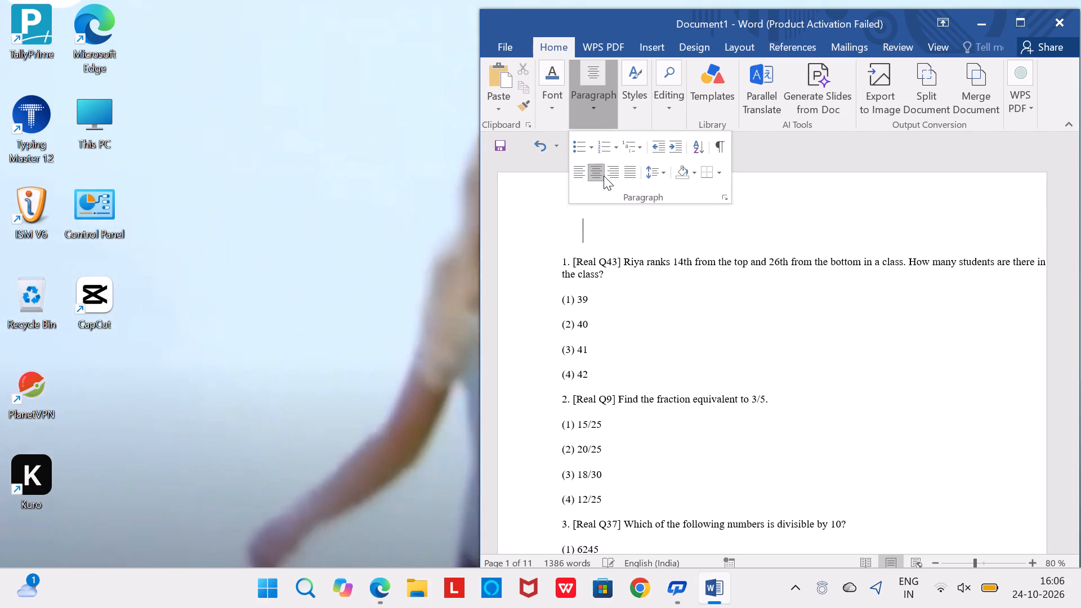
{"action": "left_click", "coordinate": [560, 90]}
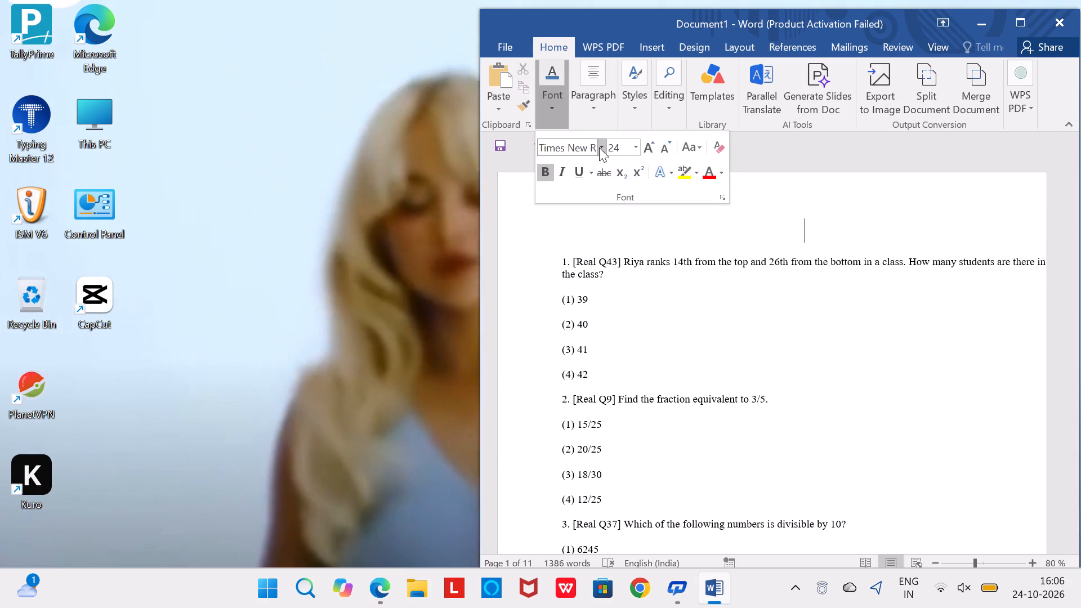
{"action": "left_click", "coordinate": [810, 207]}
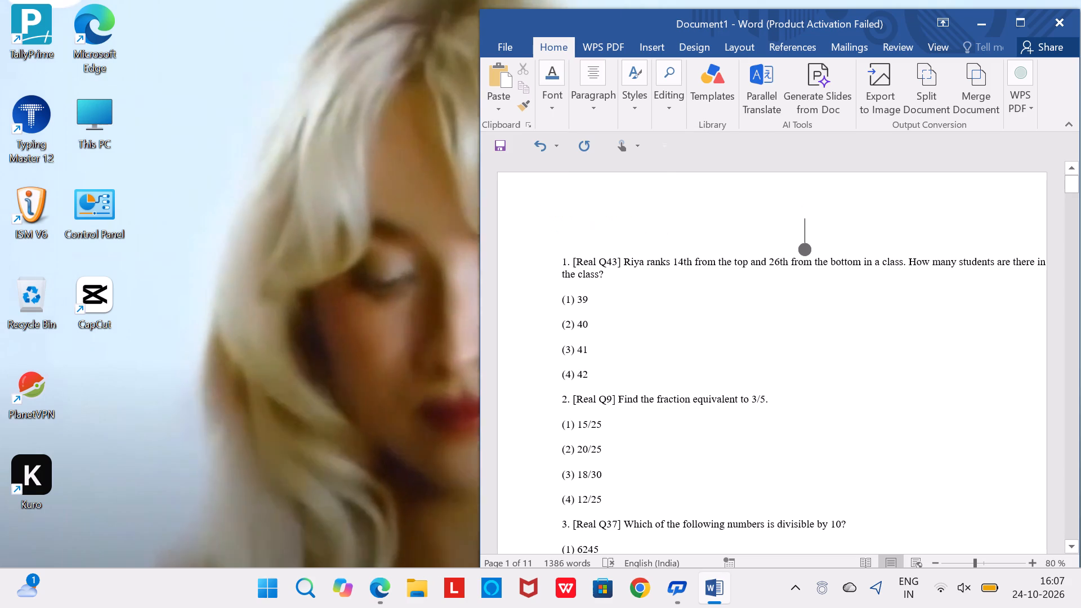
Enter the heading "MATHS GENIUS OLYMPIAD" on the centered line above question 1.
{"action": "type", "text": "MATHS"}
{"action": "key", "text": "space"}
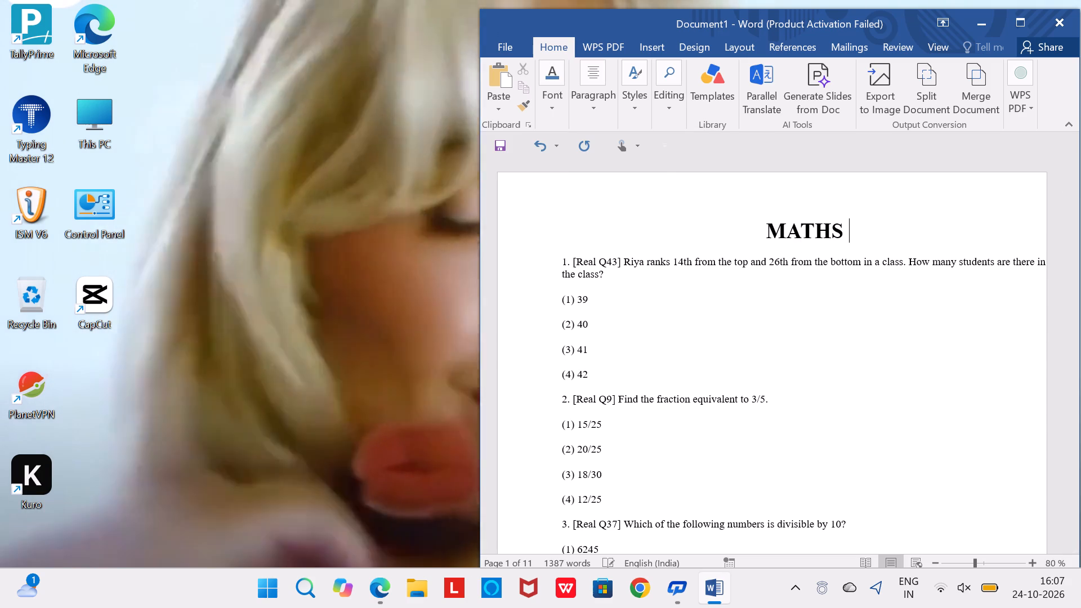
{"action": "type", "text": "GENIU"}
{"action": "type", "text": "S OLUPIAD"}
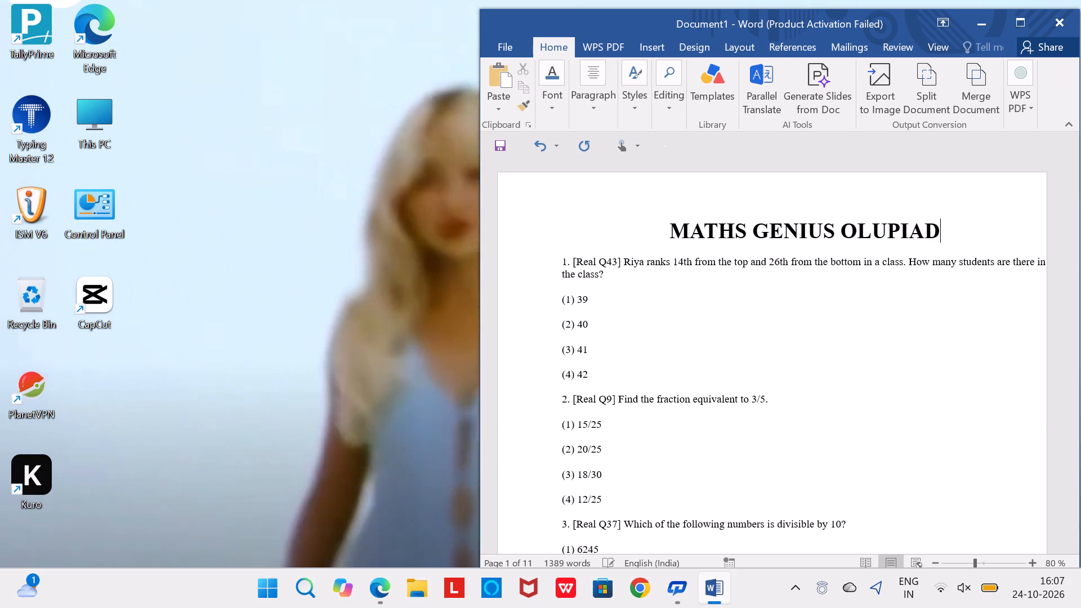
{"action": "key", "text": "BackSpace"}
{"action": "key", "text": "BackSpace"}
{"action": "key", "text": "BackSpace"}
{"action": "key", "text": "BackSpace"}
{"action": "key", "text": "BackSpace"}
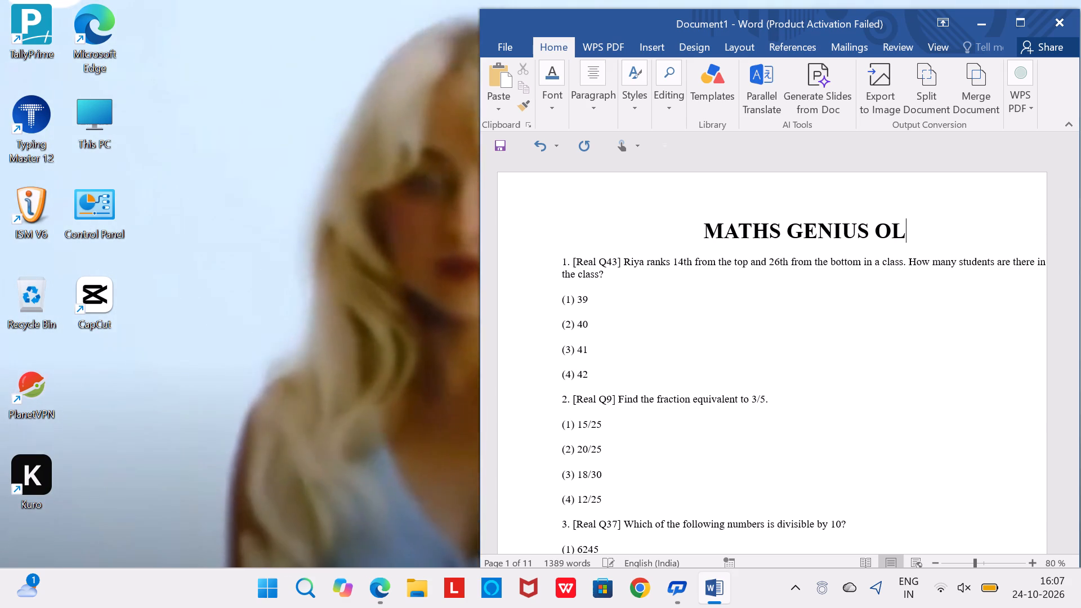
{"action": "key", "text": "y"}
{"action": "key", "text": "m"}
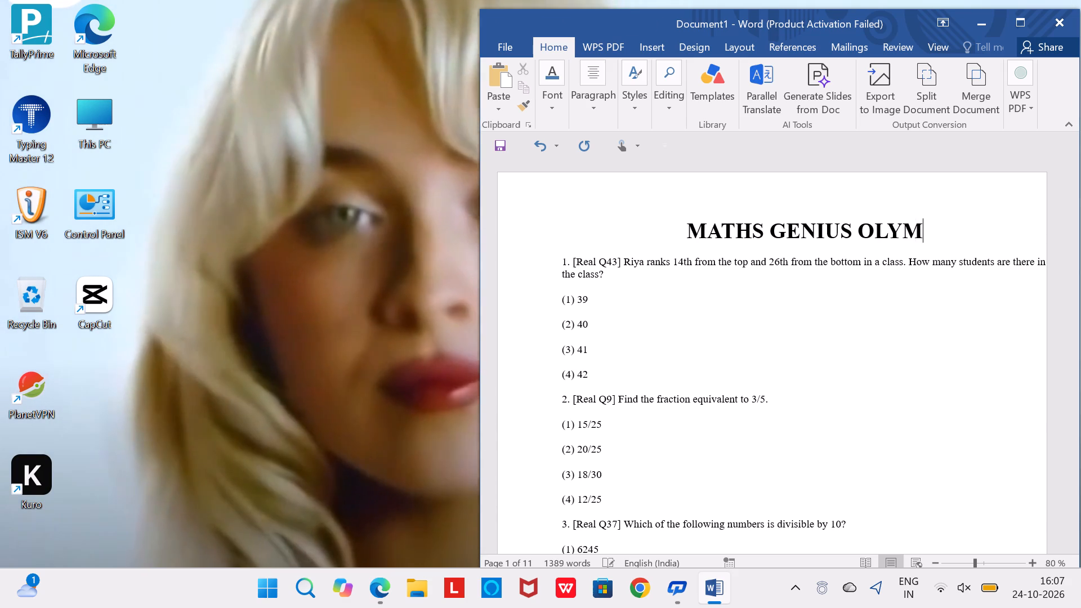
{"action": "type", "text": "PIAD"}
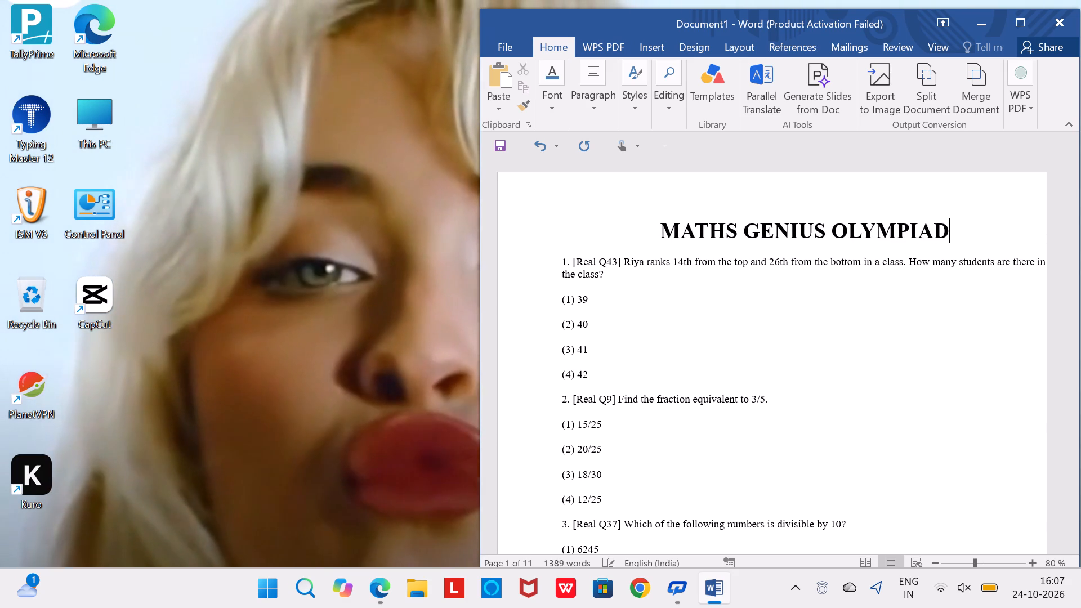
{"action": "key", "text": "space"}
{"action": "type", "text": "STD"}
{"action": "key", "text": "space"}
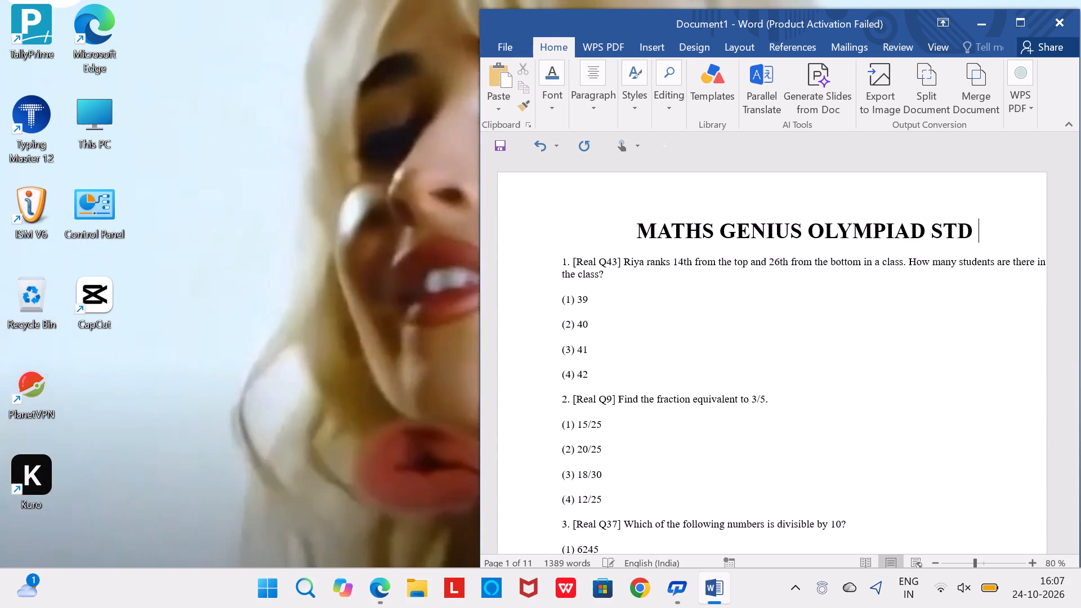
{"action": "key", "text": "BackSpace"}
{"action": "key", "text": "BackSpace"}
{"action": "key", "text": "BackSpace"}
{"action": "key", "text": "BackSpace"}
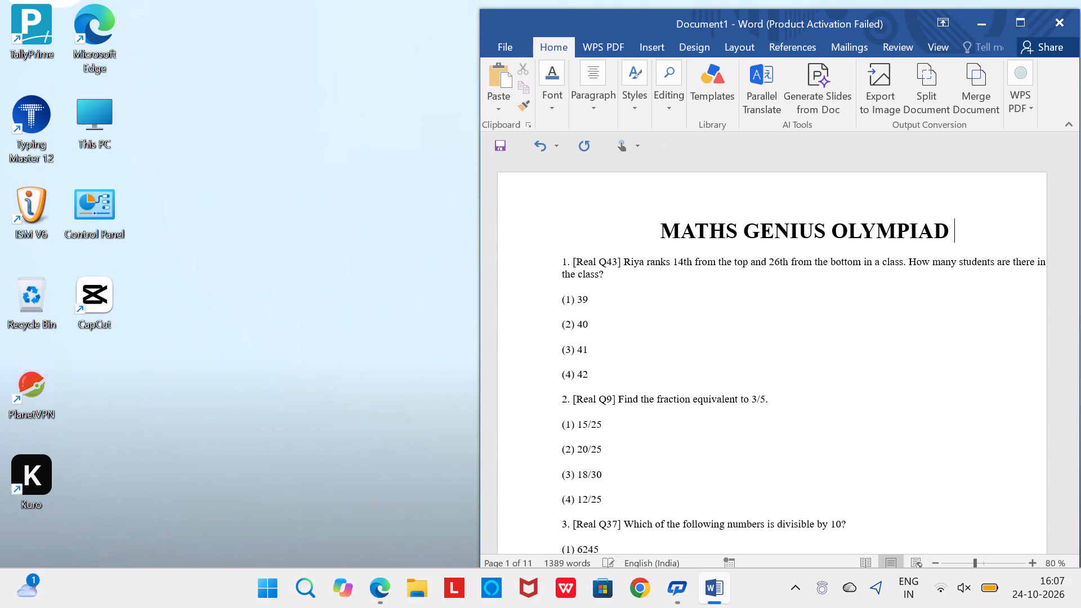
Append "STD :- 5" to the heading, separated from OLYMPIAD by a wide gap of spaces.
{"action": "key", "text": "space"}
{"action": "key", "text": "space"}
{"action": "key", "text": "space"}
{"action": "key", "text": "space"}
{"action": "key", "text": "space"}
{"action": "key", "text": "space"}
{"action": "key", "text": "space"}
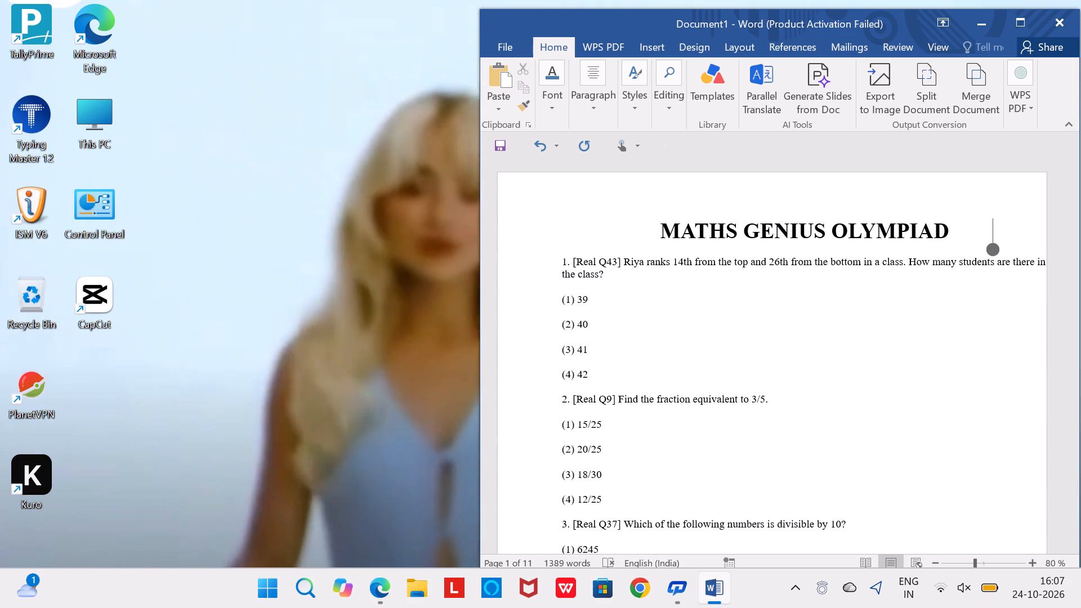
{"action": "type", "text": "STD"}
{"action": "key", "text": "space"}
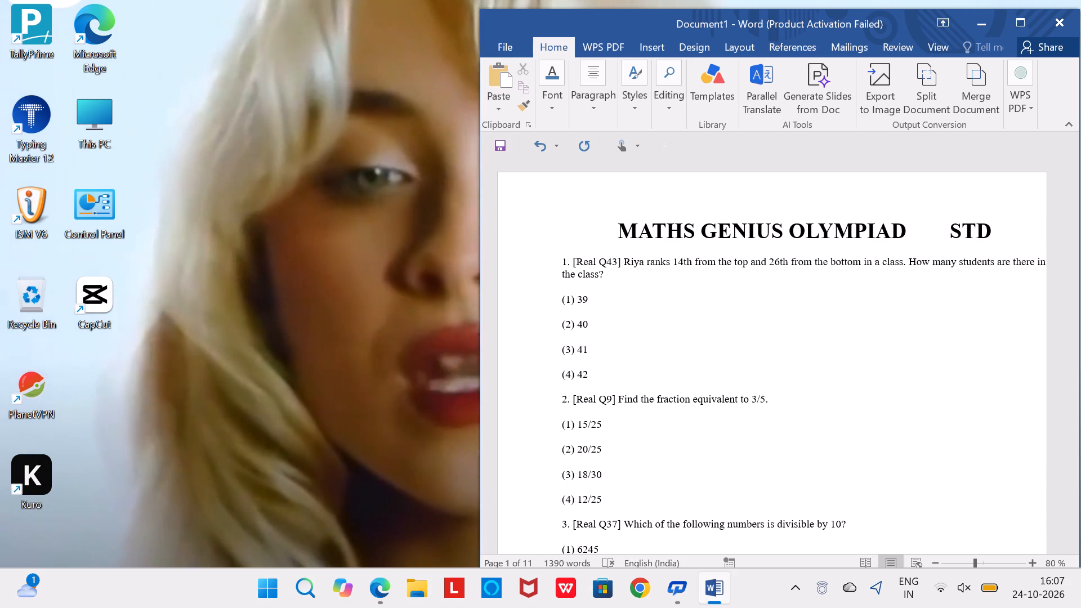
{"action": "key", "text": "shift+colon"}
{"action": "key", "text": "minus"}
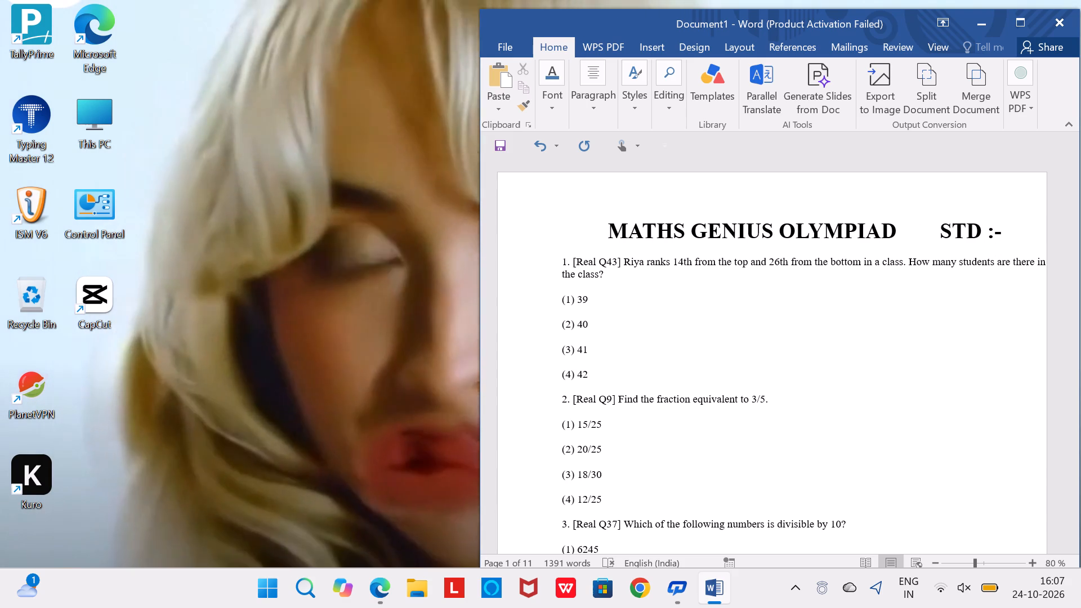
{"action": "key", "text": "space"}
{"action": "type", "text": "5"}
Add "TH" in superscript directly after the 5 in the heading.
{"action": "left_click", "coordinate": [542, 104]}
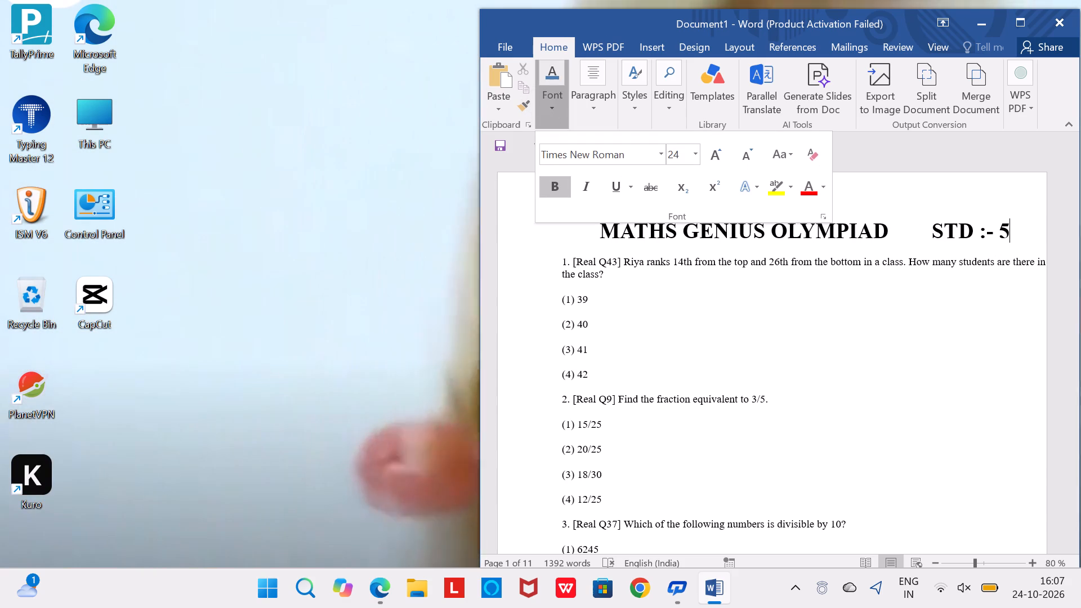
{"action": "left_click", "coordinate": [718, 187]}
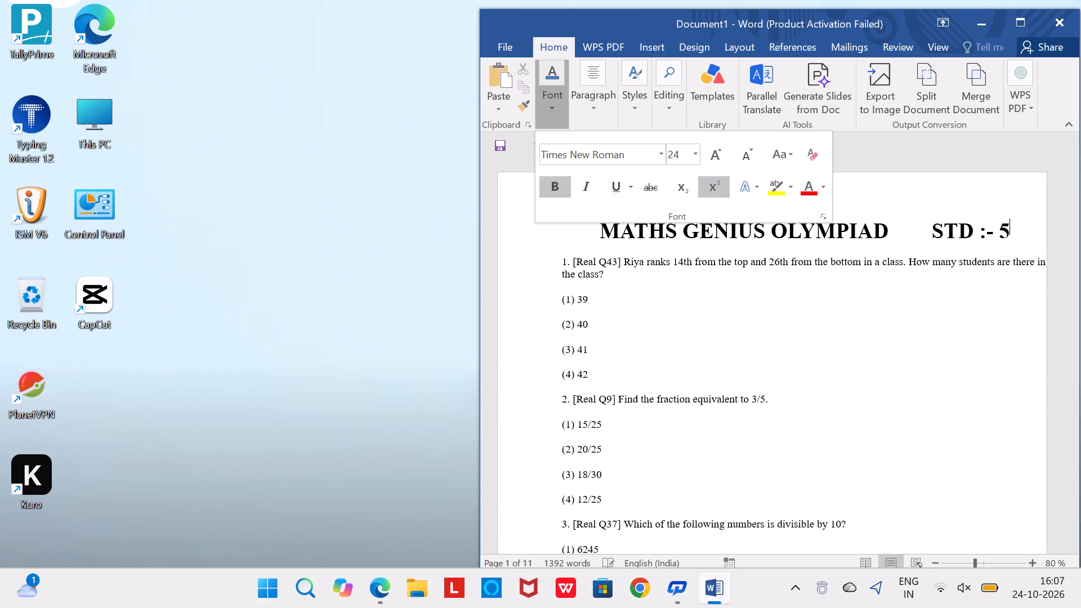
{"action": "type", "text": "TH"}
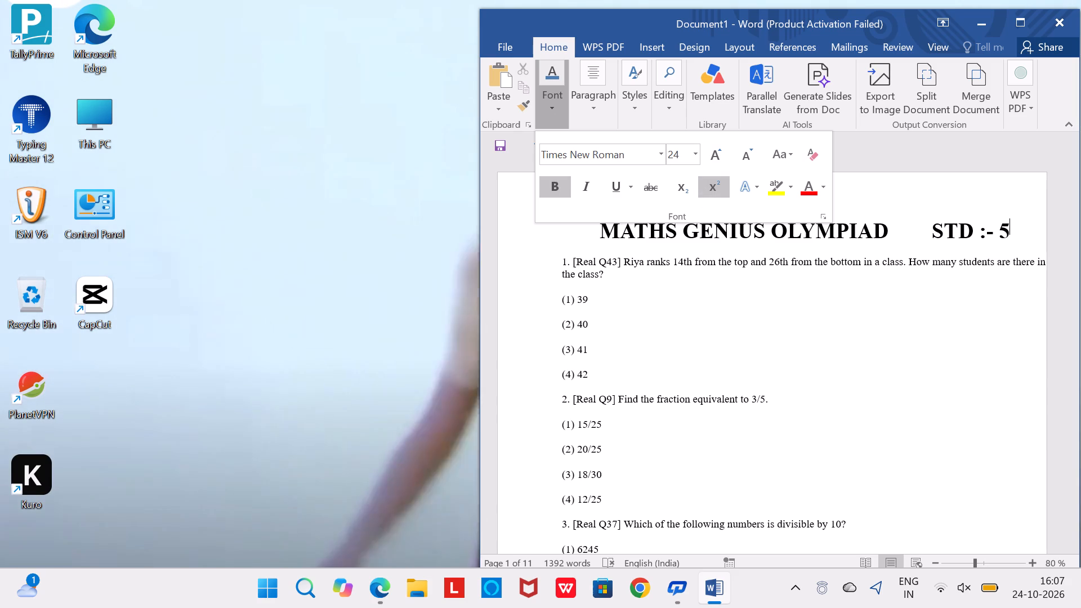
{"action": "type", "text": "TH"}
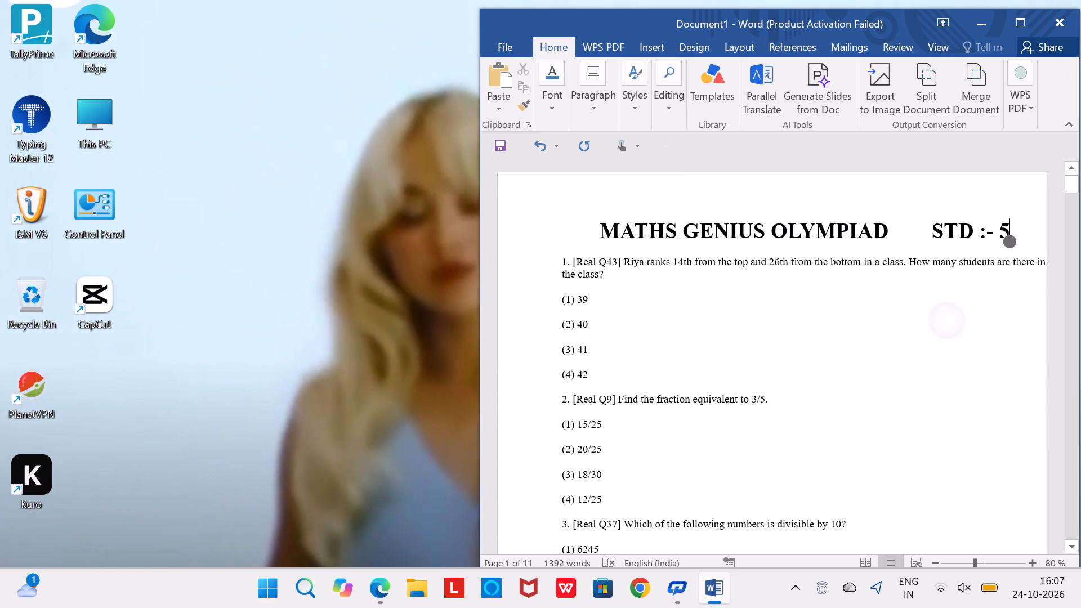
{"action": "type", "text": "TH"}
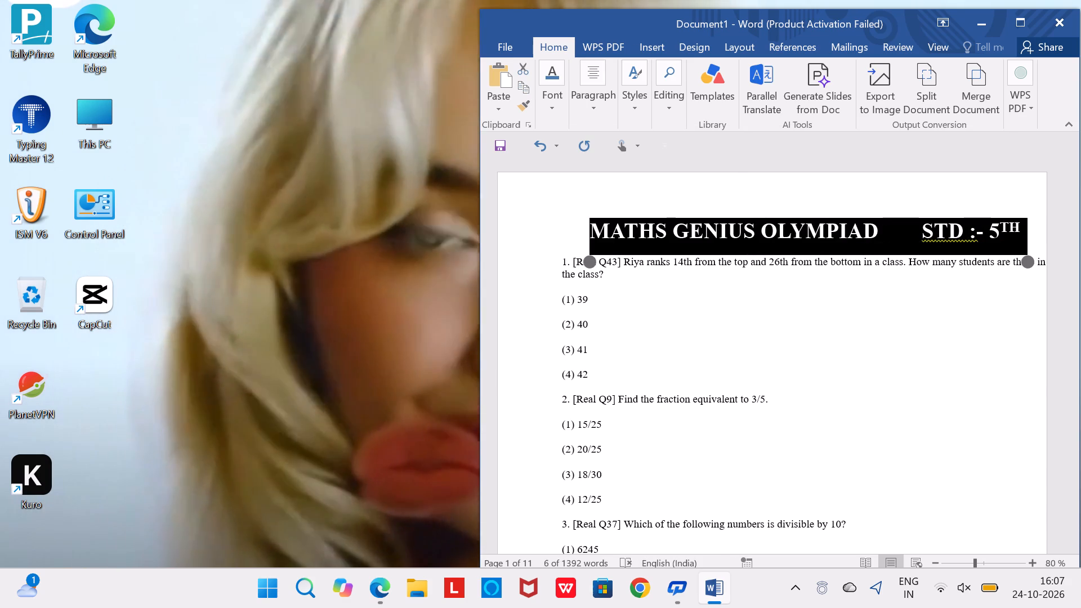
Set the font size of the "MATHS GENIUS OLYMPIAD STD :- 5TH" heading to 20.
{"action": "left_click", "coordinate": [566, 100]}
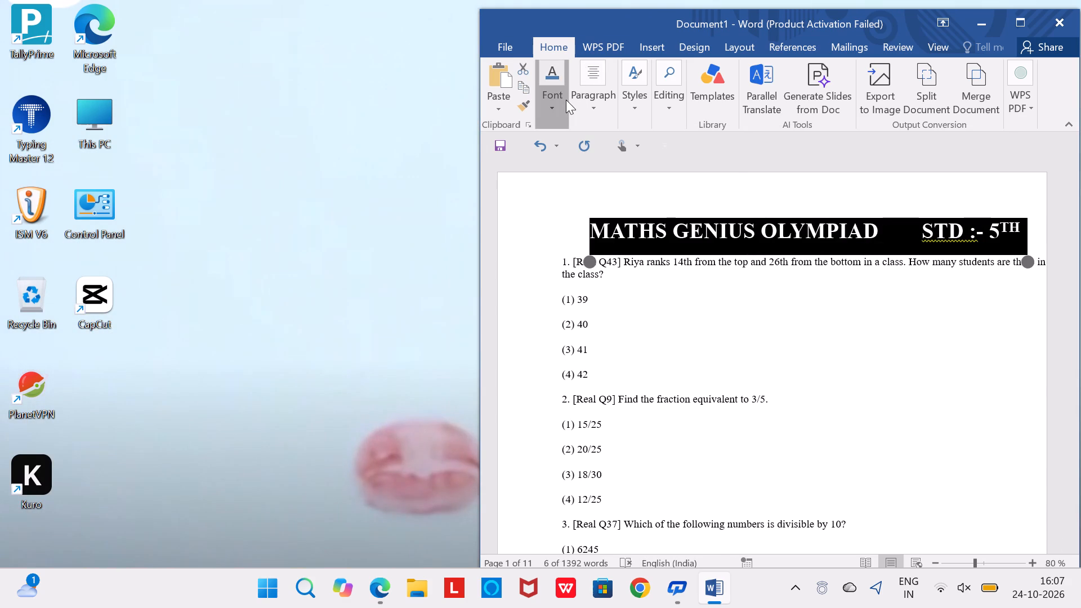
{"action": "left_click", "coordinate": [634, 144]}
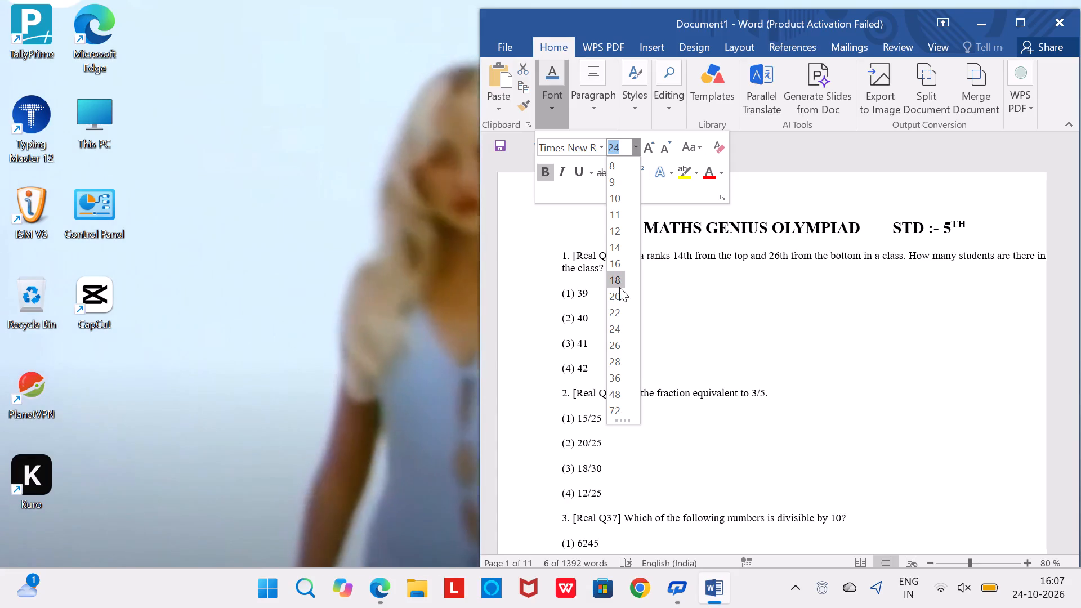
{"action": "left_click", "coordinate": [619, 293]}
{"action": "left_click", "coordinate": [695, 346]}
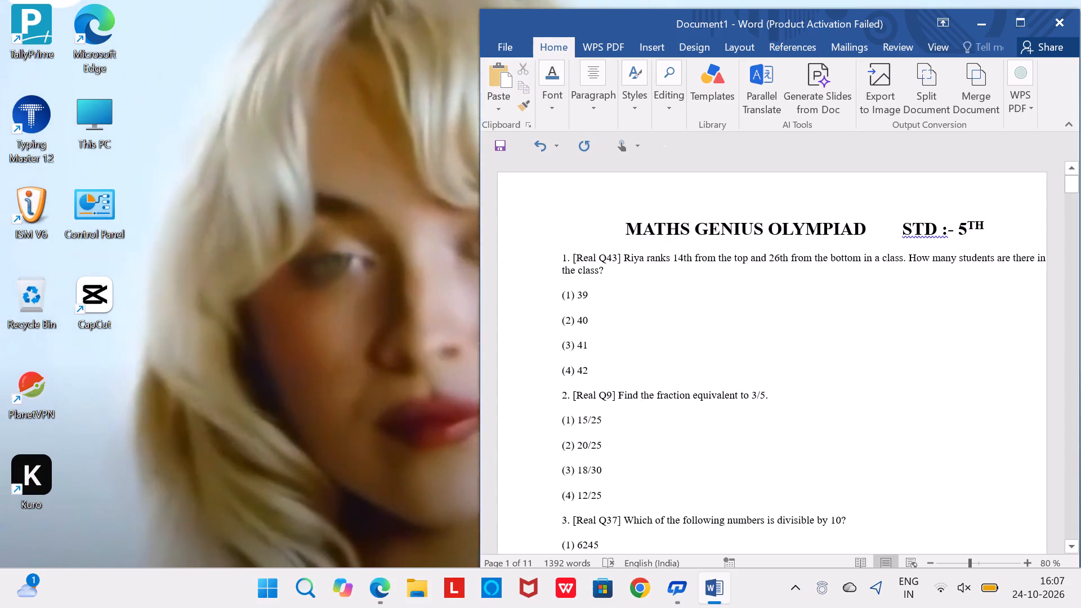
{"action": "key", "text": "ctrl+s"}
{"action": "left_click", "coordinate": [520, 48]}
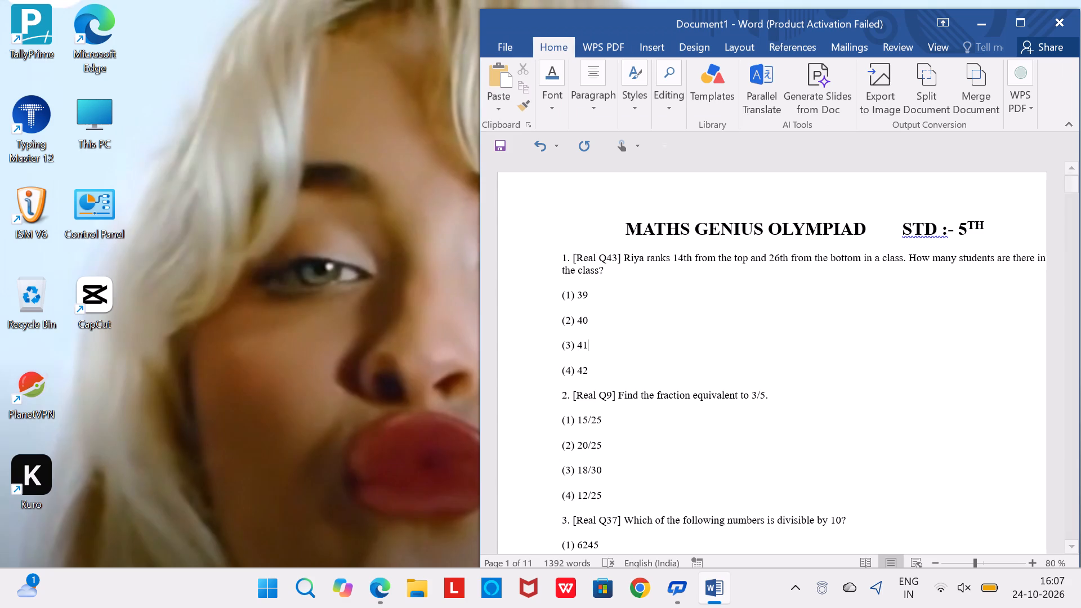
Change the font of the entire document, heading included, to Calibri (Body).
{"action": "key", "text": "ctrl+a"}
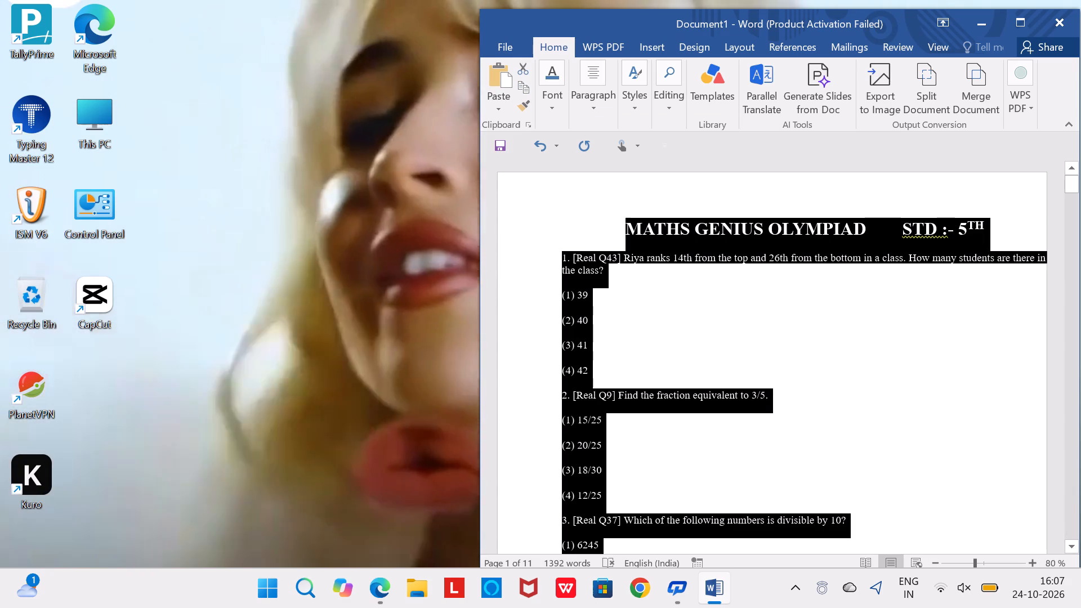
{"action": "left_click", "coordinate": [558, 95]}
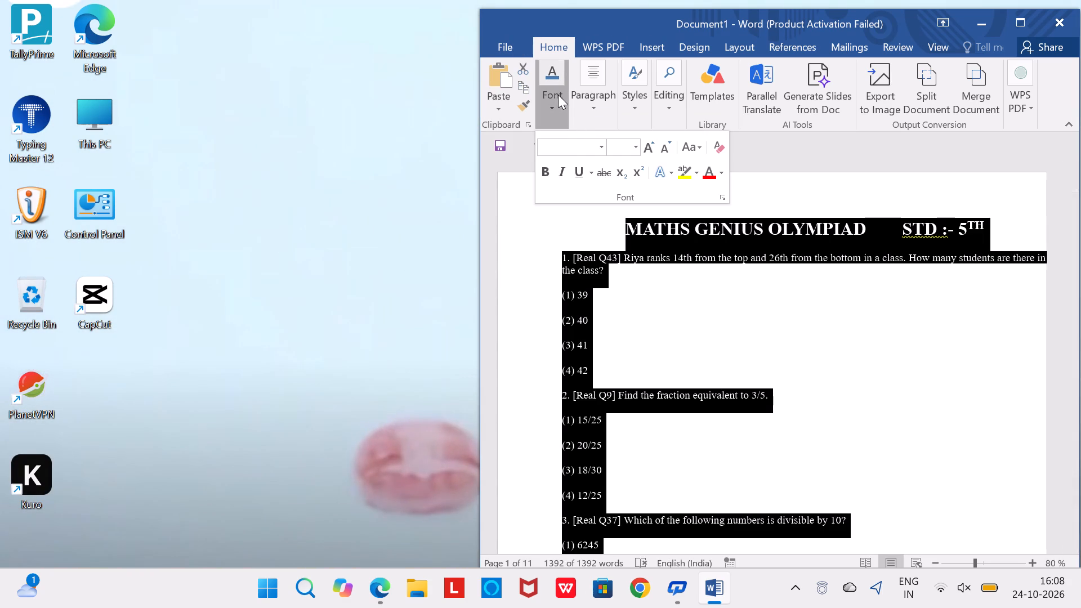
{"action": "left_click", "coordinate": [605, 147]}
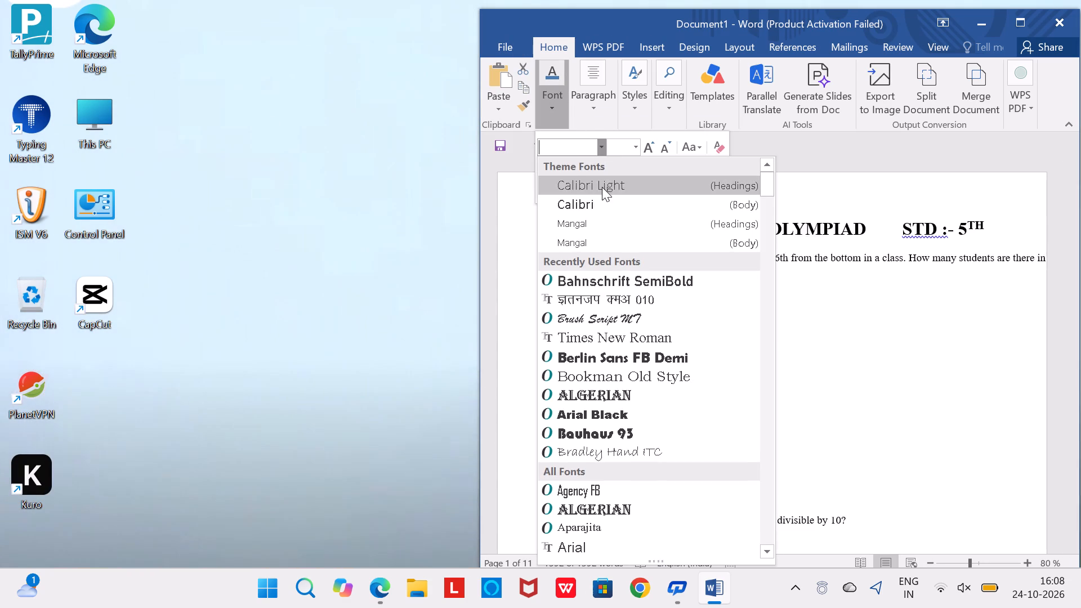
{"action": "left_click", "coordinate": [604, 200]}
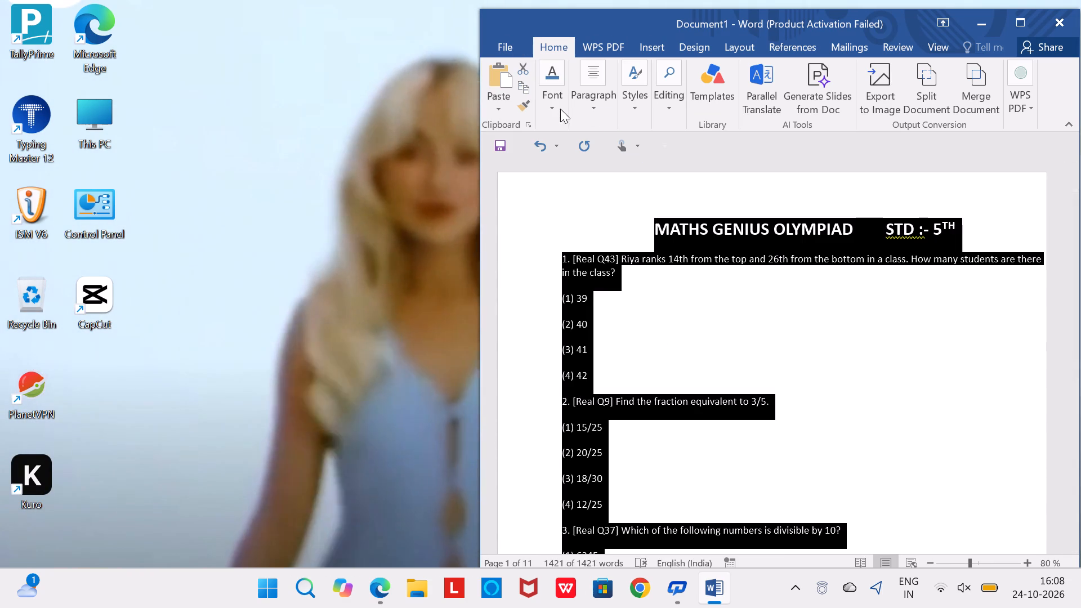
Set the font size of the entire document, heading included, to 14.
{"action": "left_click", "coordinate": [559, 108]}
{"action": "left_click", "coordinate": [635, 149]}
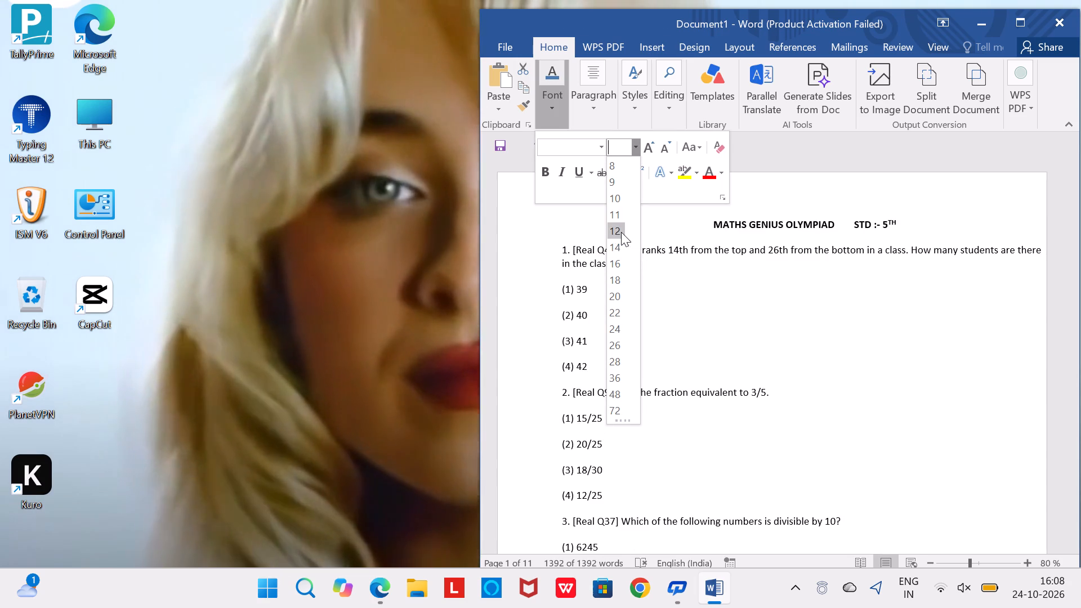
{"action": "left_click", "coordinate": [622, 247]}
{"action": "left_click", "coordinate": [651, 306]}
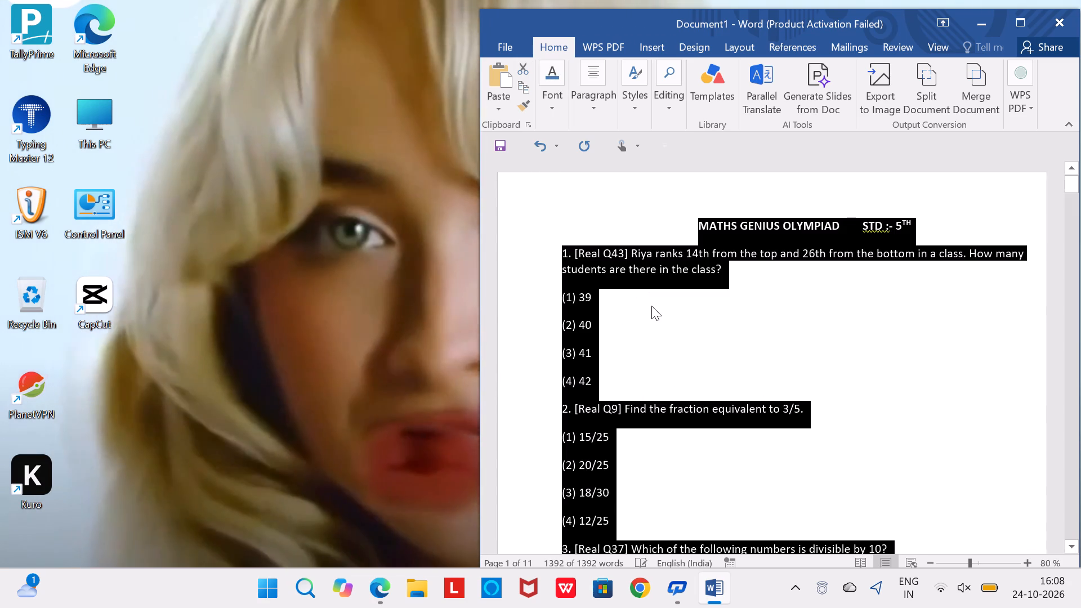
Join question 1's four answer options onto one line by removing the paragraph breaks between them.
{"action": "left_click", "coordinate": [564, 376]}
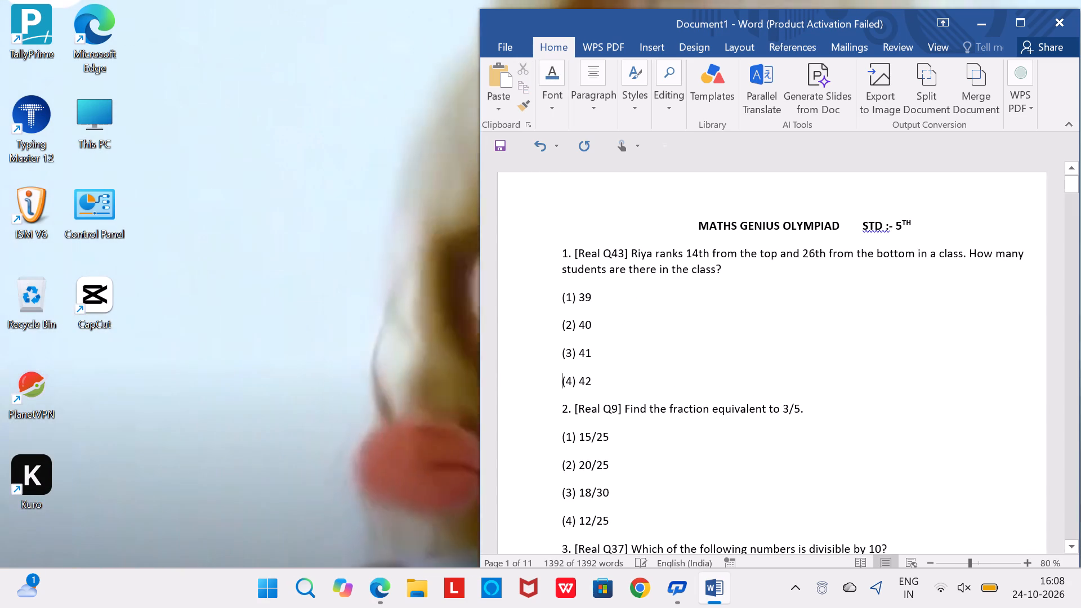
{"action": "key", "text": "BackSpace"}
{"action": "key", "text": "Left"}
{"action": "key", "text": "Left"}
{"action": "key", "text": "Left"}
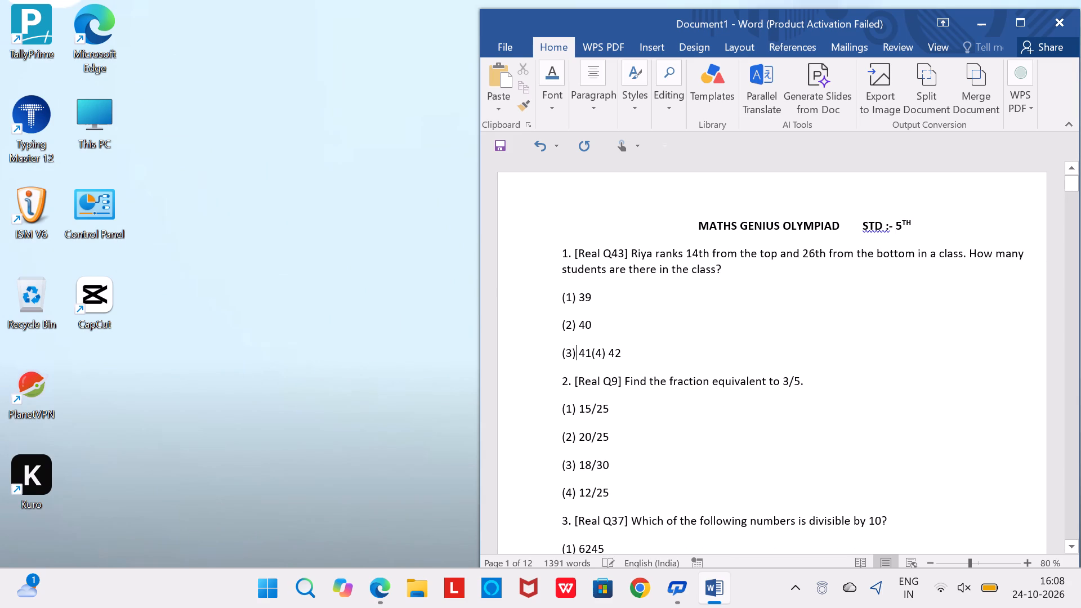
{"action": "key", "text": "Left"}
{"action": "key", "text": "Left"}
{"action": "key", "text": "Left"}
{"action": "key", "text": "BackSpace"}
{"action": "key", "text": "Left"}
{"action": "key", "text": "Left"}
{"action": "key", "text": "Left"}
{"action": "key", "text": "Left"}
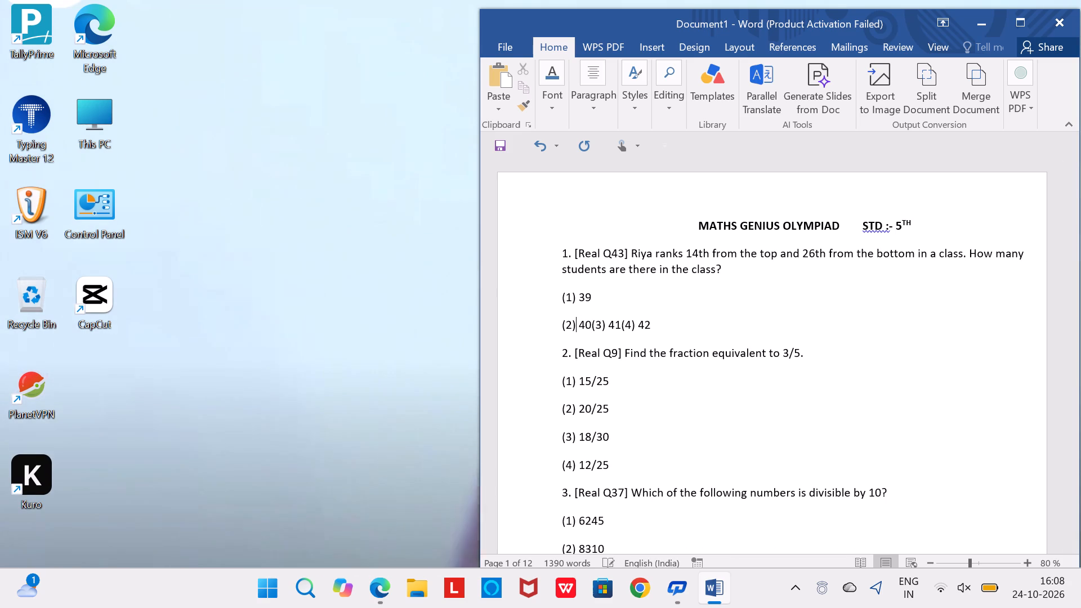
{"action": "key", "text": "Left"}
{"action": "key", "text": "Left"}
{"action": "key", "text": "BackSpace"}
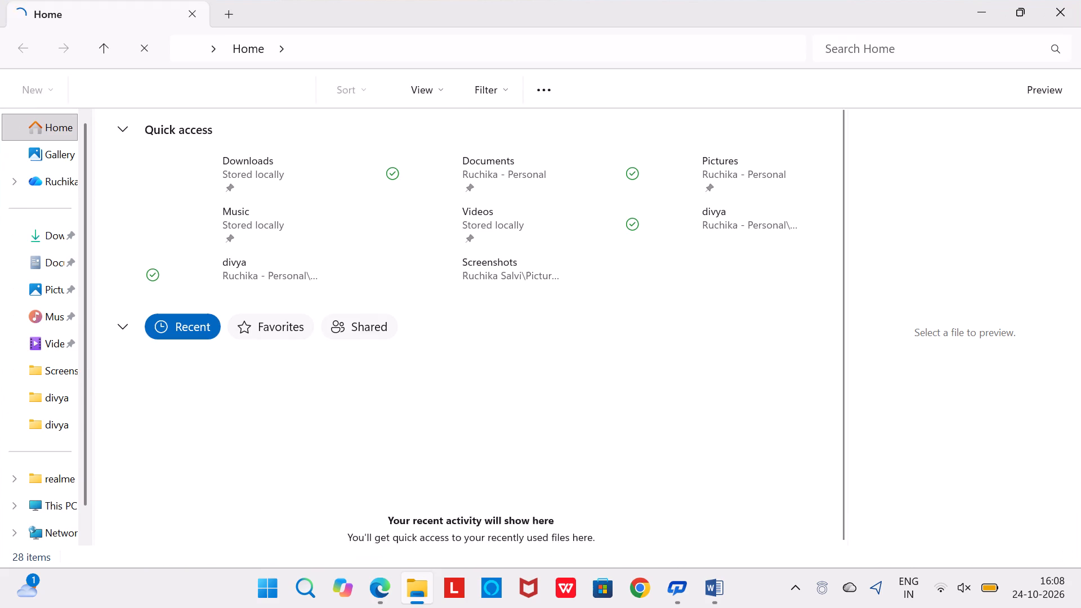
Bring up the English - 5 PDF in Edge beside the Word document as a layout reference.
{"action": "key", "text": "Return"}
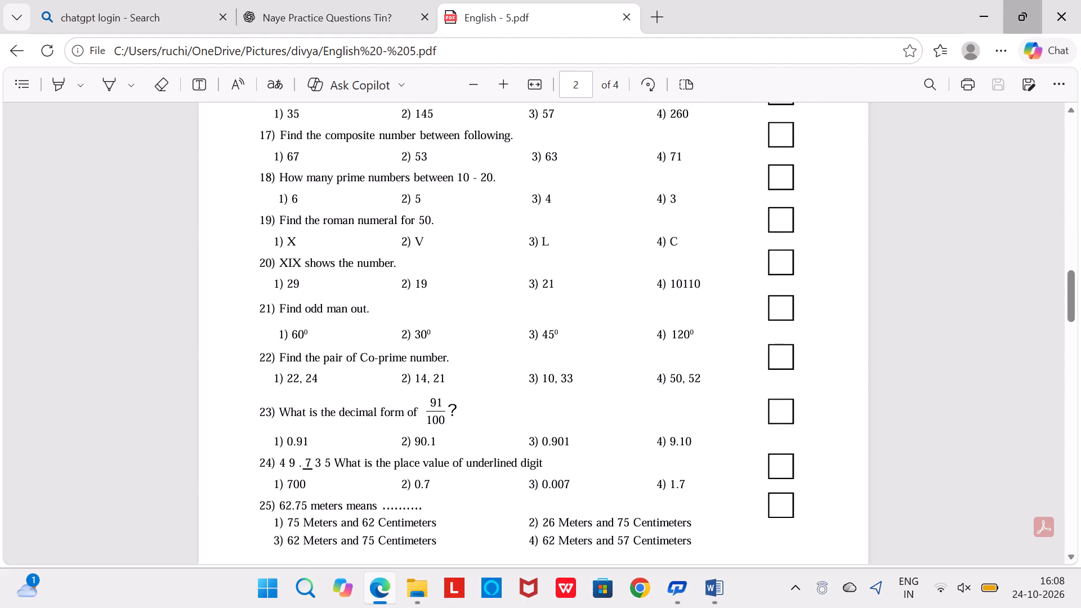
{"action": "left_click", "coordinate": [1070, 6]}
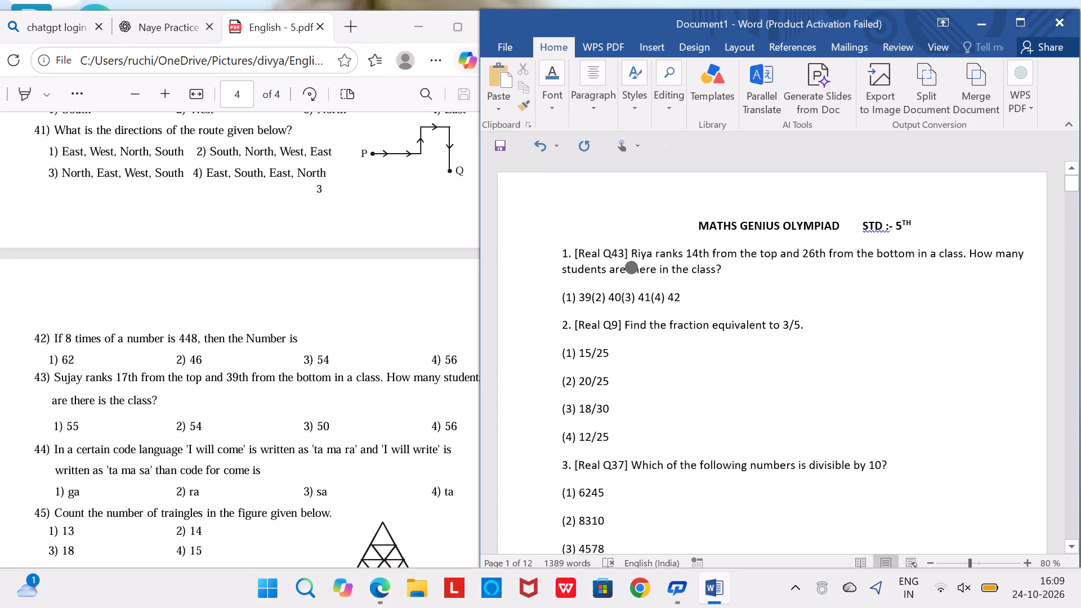
Delete the "[Real Q43]" tag and its trailing space from the start of question 1.
{"action": "key", "text": "BackSpace"}
{"action": "key", "text": "BackSpace"}
{"action": "key", "text": "BackSpace"}
{"action": "key", "text": "BackSpace"}
{"action": "key", "text": "BackSpace"}
{"action": "key", "text": "BackSpace"}
{"action": "key", "text": "BackSpace"}
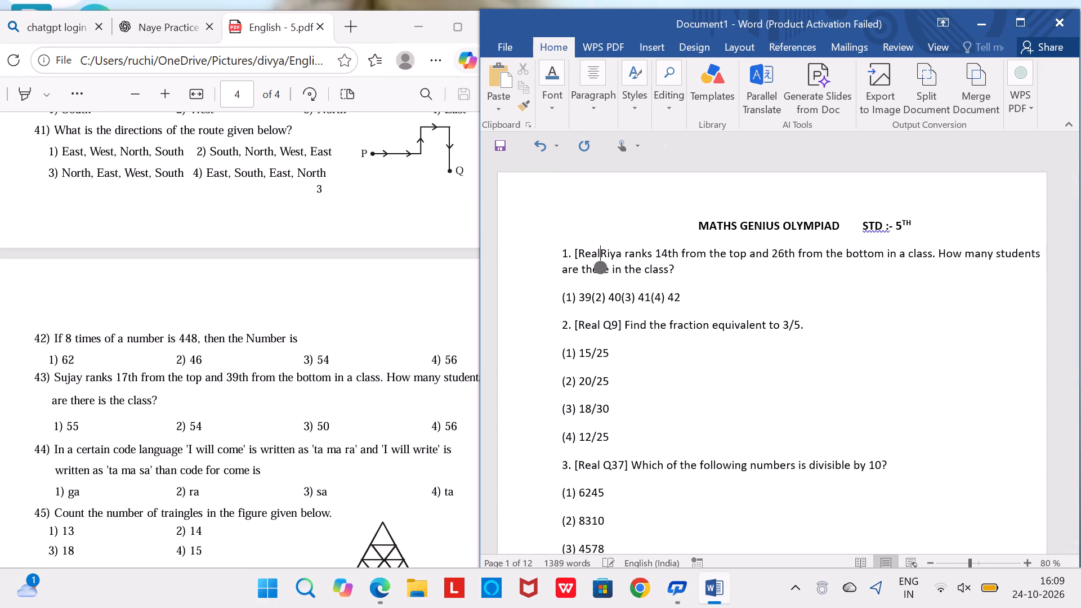
{"action": "key", "text": "BackSpace"}
{"action": "key", "text": "BackSpace"}
{"action": "key", "text": "BackSpace"}
{"action": "key", "text": "BackSpace"}
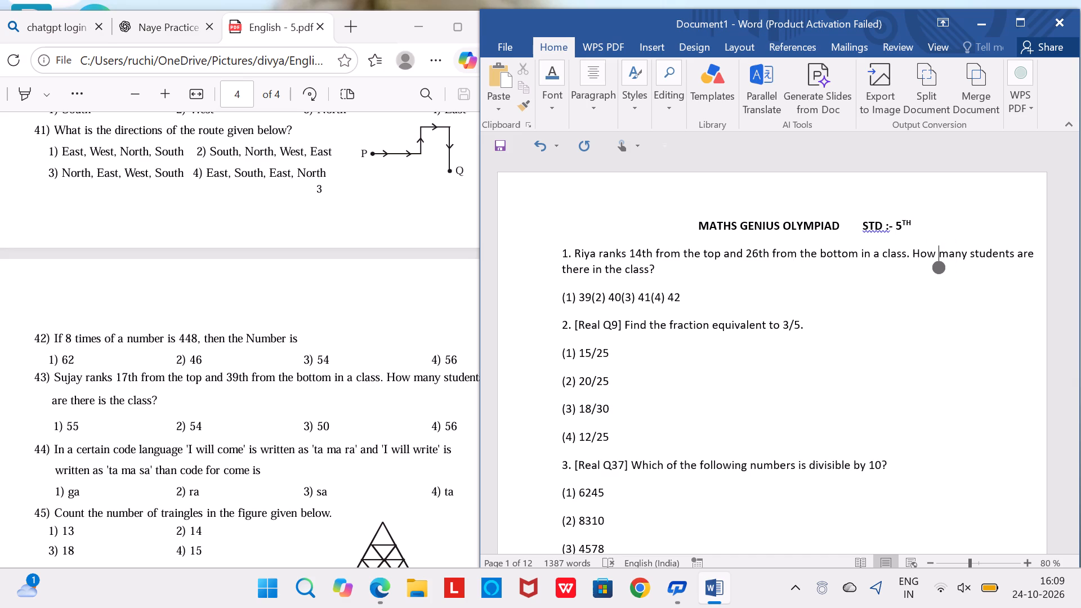
Move "How many students are there in the class?" in question 1 onto its own line, indented by five spaces.
{"action": "key", "text": "Left"}
{"action": "key", "text": "Left"}
{"action": "key", "text": "Left"}
{"action": "key", "text": "Left"}
{"action": "key", "text": "Return"}
{"action": "key", "text": "space"}
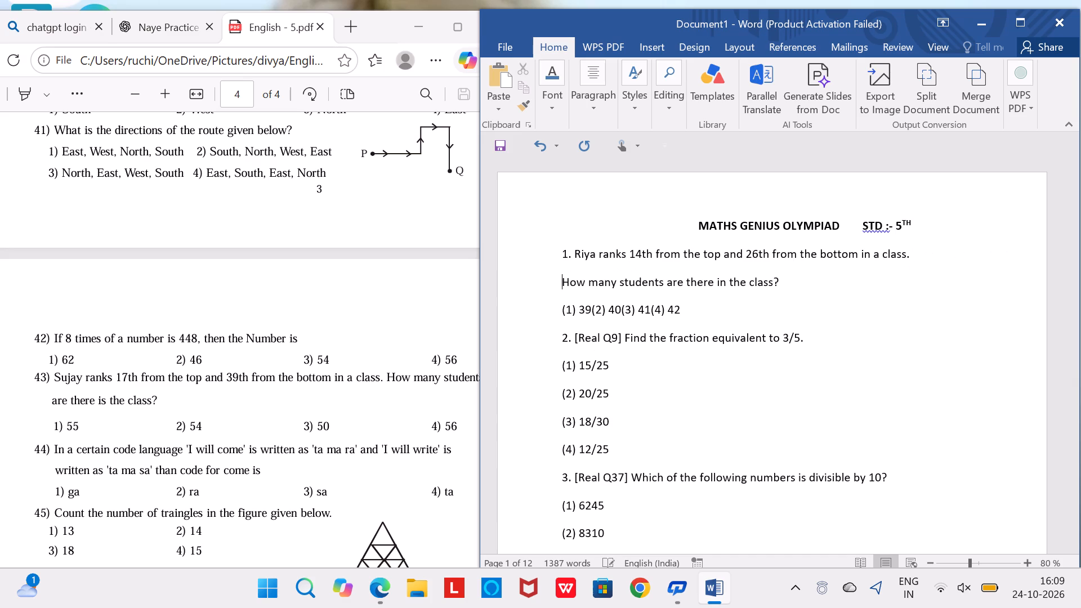
{"action": "key", "text": "space"}
{"action": "key", "text": "space"}
{"action": "key", "text": "space"}
{"action": "key", "text": "space"}
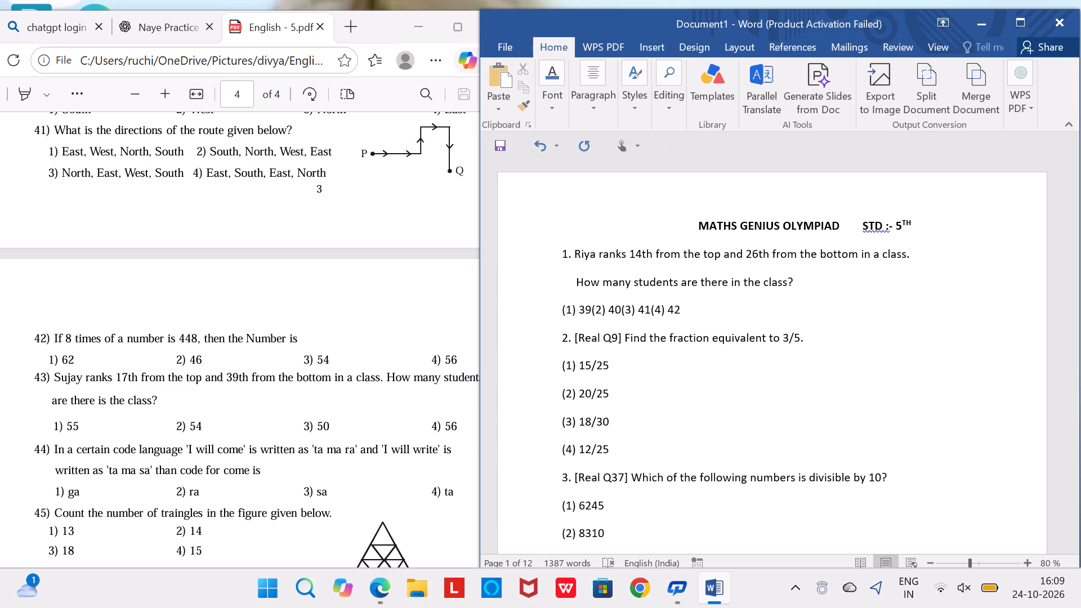
Indent question 1's answer options line by four spaces.
{"action": "key", "text": "space"}
{"action": "key", "text": "space"}
{"action": "key", "text": "space"}
{"action": "key", "text": "space"}
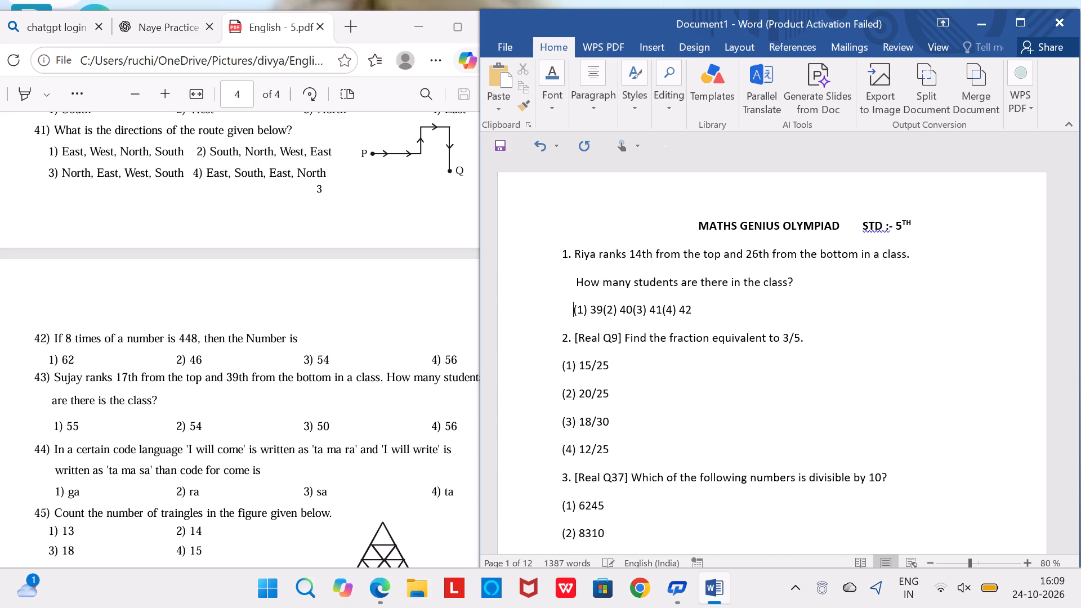
Separate option (2) 40 from option (1) 39 in question 1 with three tabs.
{"action": "key", "text": "Right"}
{"action": "key", "text": "Right"}
{"action": "key", "text": "Right"}
{"action": "key", "text": "Right"}
{"action": "key", "text": "Right"}
{"action": "key", "text": "Right"}
{"action": "key", "text": "Right"}
{"action": "key", "text": "Left"}
{"action": "key", "text": "Tab"}
{"action": "key", "text": "Tab"}
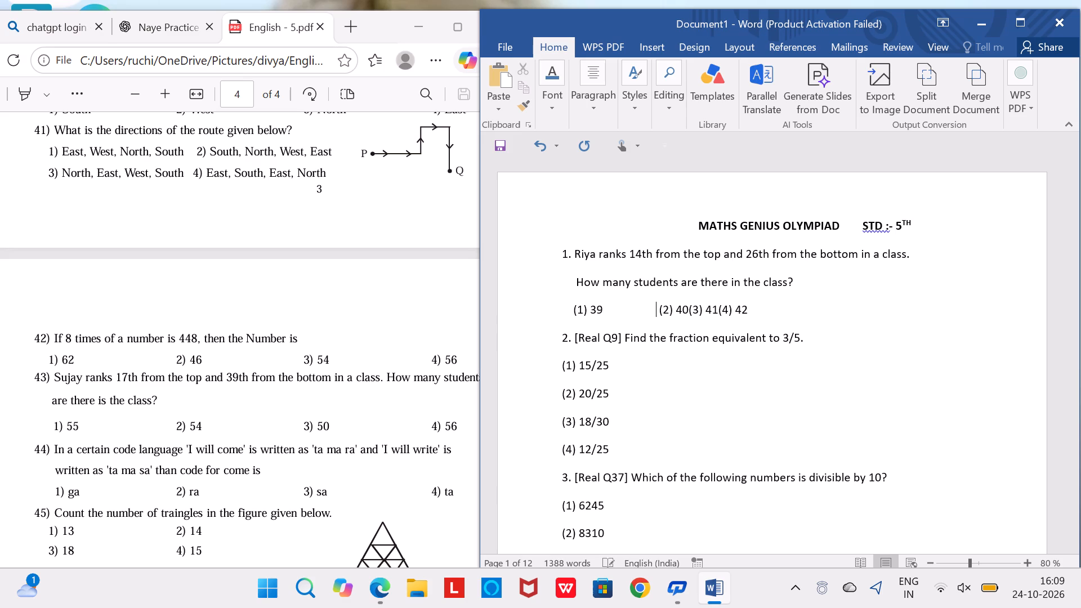
{"action": "key", "text": "Tab"}
Separate option (3) 41 from option (2) 40 in question 1 with three tabs.
{"action": "key", "text": "Right"}
{"action": "key", "text": "Right"}
{"action": "key", "text": "Right"}
{"action": "key", "text": "Right"}
{"action": "key", "text": "Right"}
{"action": "key", "text": "Right"}
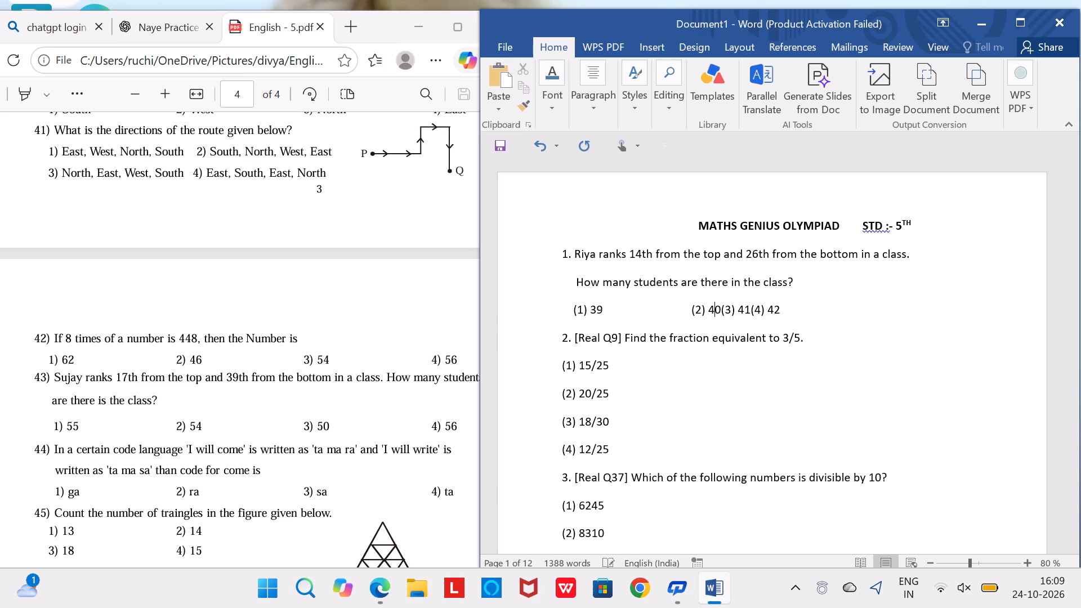
{"action": "key", "text": "Tab"}
{"action": "key", "text": "Tab"}
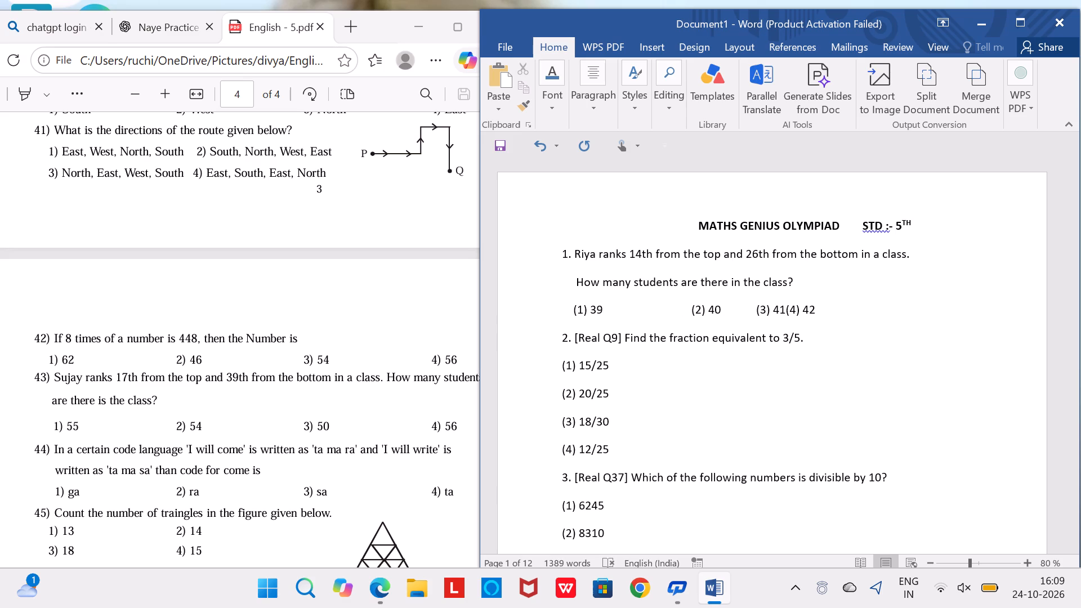
{"action": "key", "text": "Tab"}
Separate option (4) 42 from option (3) 41 in question 1 with three tabs.
{"action": "key", "text": "Right"}
{"action": "key", "text": "Right"}
{"action": "key", "text": "Right"}
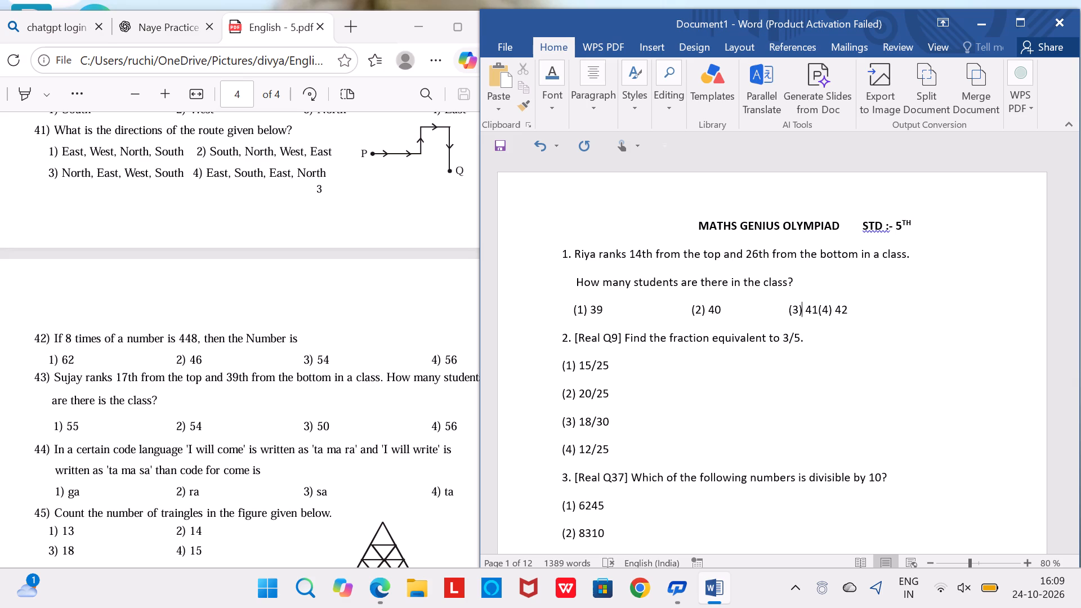
{"action": "key", "text": "Right"}
{"action": "key", "text": "Right"}
{"action": "key", "text": "Right"}
{"action": "key", "text": "Right"}
{"action": "key", "text": "Left"}
{"action": "key", "text": "Tab"}
{"action": "key", "text": "Tab"}
{"action": "key", "text": "Tab"}
{"action": "key", "text": "Tab"}
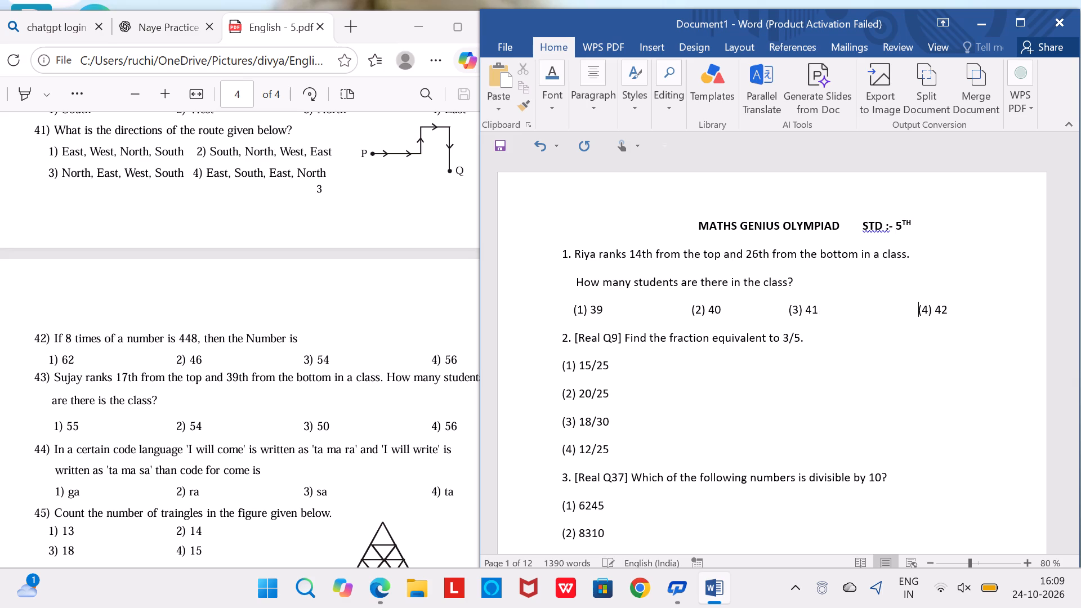
{"action": "key", "text": "BackSpace"}
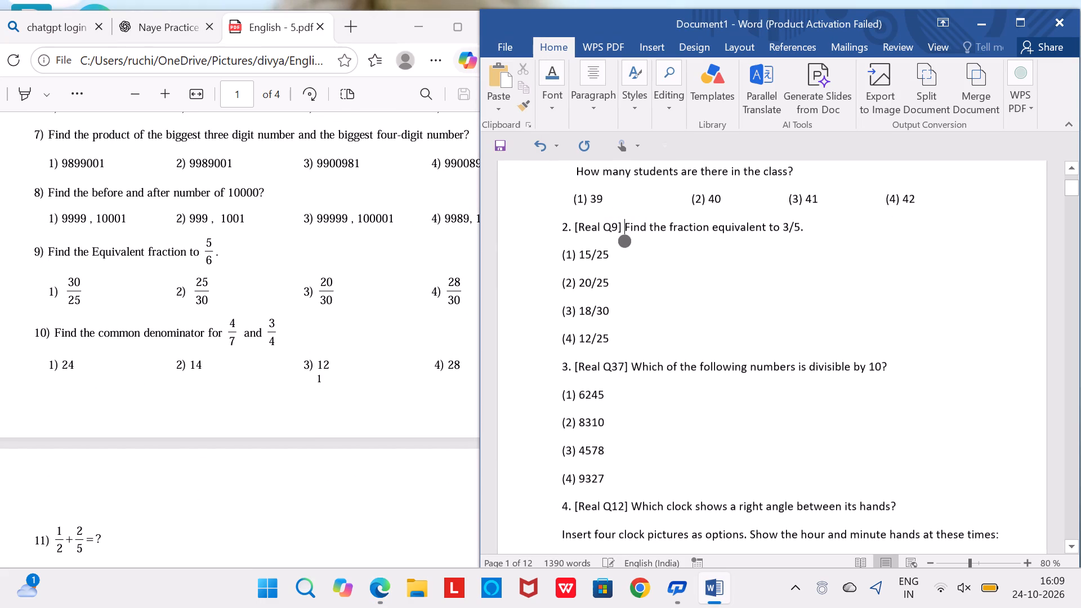
Delete the "[Real Q9]" tag and its trailing space from the start of question 2.
{"action": "key", "text": "Left"}
{"action": "key", "text": "Right"}
{"action": "key", "text": "BackSpace"}
{"action": "key", "text": "BackSpace"}
{"action": "key", "text": "BackSpace"}
{"action": "key", "text": "BackSpace"}
{"action": "key", "text": "BackSpace"}
{"action": "key", "text": "BackSpace"}
{"action": "key", "text": "BackSpace"}
{"action": "key", "text": "BackSpace"}
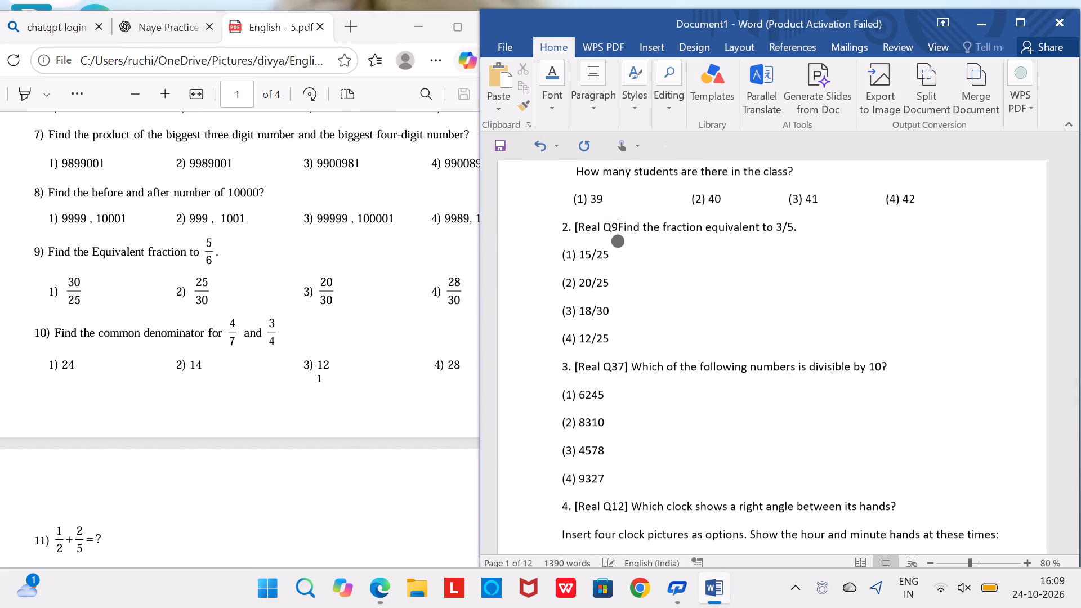
{"action": "key", "text": "BackSpace"}
{"action": "key", "text": "BackSpace"}
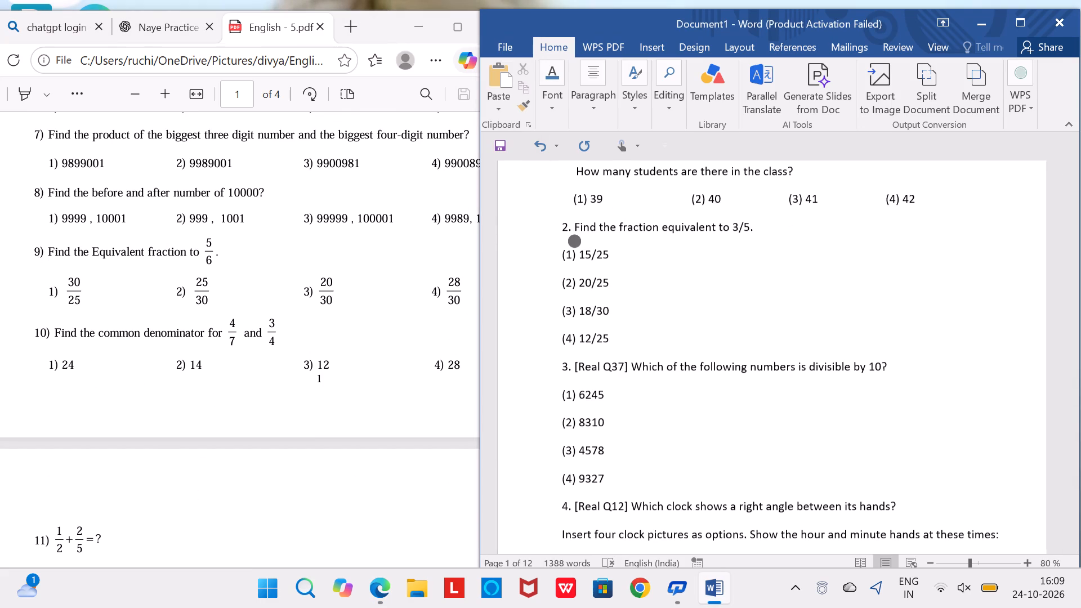
Join question 2's four options, (1) 15/25 to (4) 12/25, onto a single line.
{"action": "key", "text": "BackSpace"}
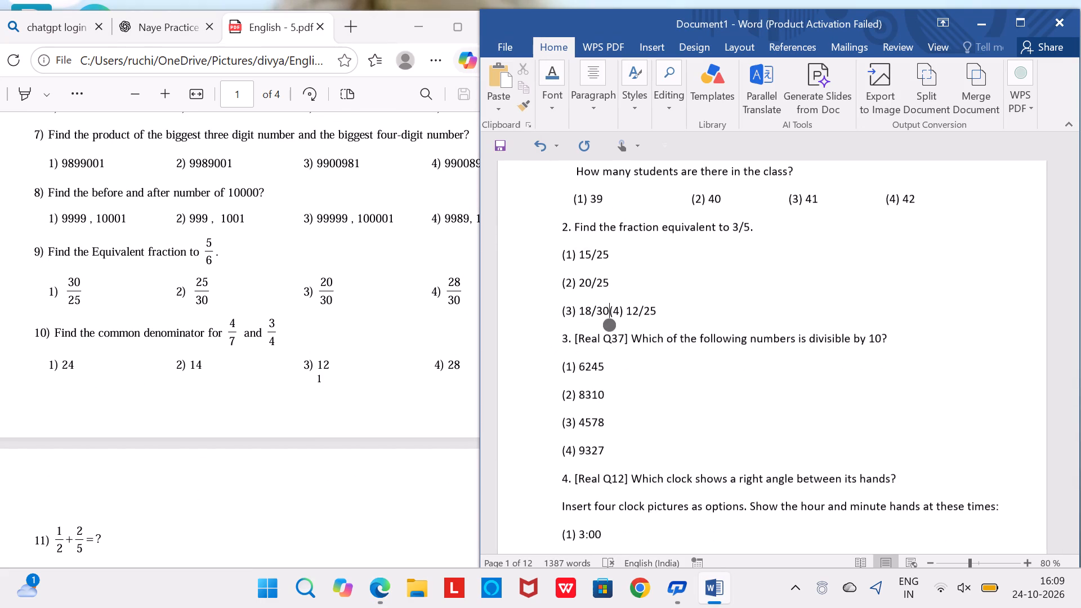
{"action": "key", "text": "Left"}
{"action": "key", "text": "Left"}
{"action": "key", "text": "Left"}
{"action": "key", "text": "Left"}
{"action": "key", "text": "Left"}
{"action": "key", "text": "Left"}
{"action": "key", "text": "Left"}
{"action": "key", "text": "Left"}
{"action": "key", "text": "Left"}
{"action": "key", "text": "BackSpace"}
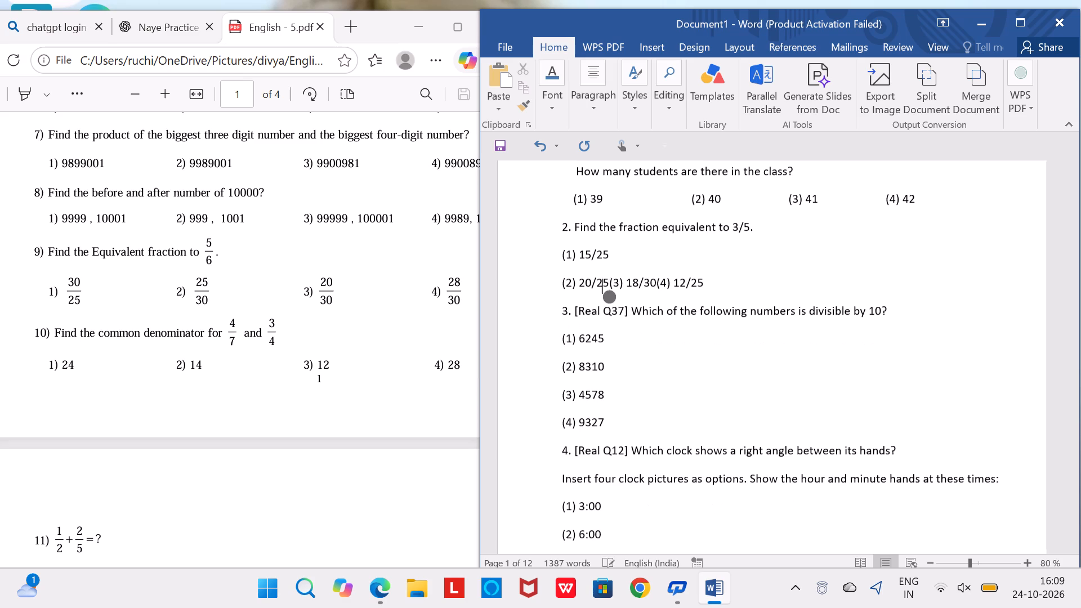
{"action": "key", "text": "Left"}
{"action": "key", "text": "Left"}
{"action": "key", "text": "Left"}
{"action": "key", "text": "Left"}
{"action": "key", "text": "Left"}
{"action": "key", "text": "Left"}
{"action": "key", "text": "Left"}
{"action": "key", "text": "Left"}
{"action": "key", "text": "Left"}
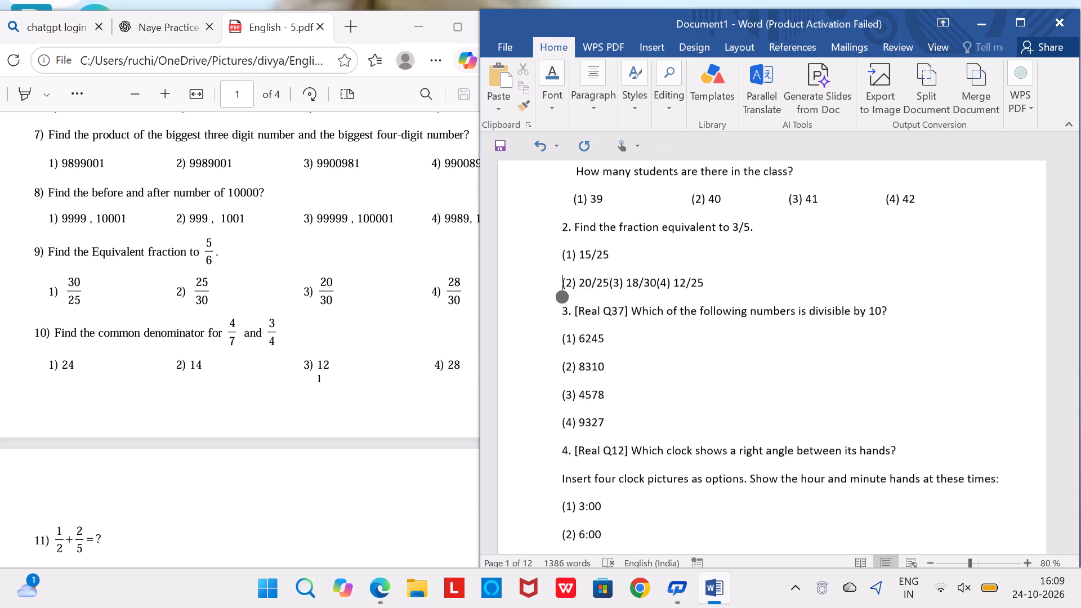
{"action": "key", "text": "BackSpace"}
Indent question 2's option line with five spaces before (1) 15/25.
{"action": "key", "text": "Left"}
{"action": "key", "text": "Left"}
{"action": "key", "text": "Left"}
{"action": "key", "text": "Left"}
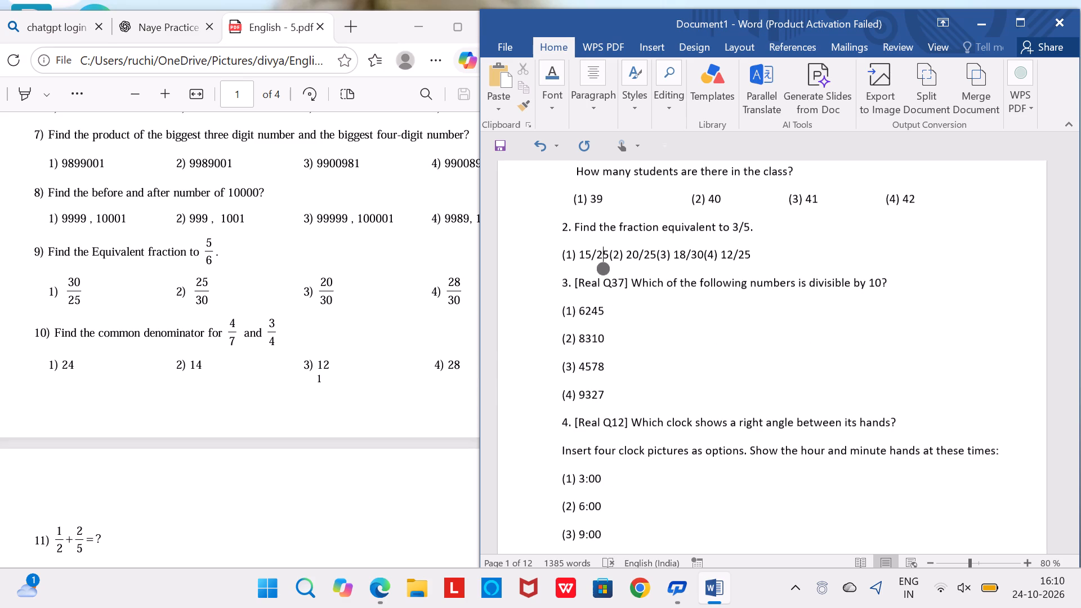
{"action": "key", "text": "Left"}
{"action": "key", "text": "Left"}
{"action": "key", "text": "Left"}
{"action": "key", "text": "Left"}
{"action": "key", "text": "Left"}
{"action": "key", "text": "space"}
{"action": "key", "text": "space"}
{"action": "key", "text": "space"}
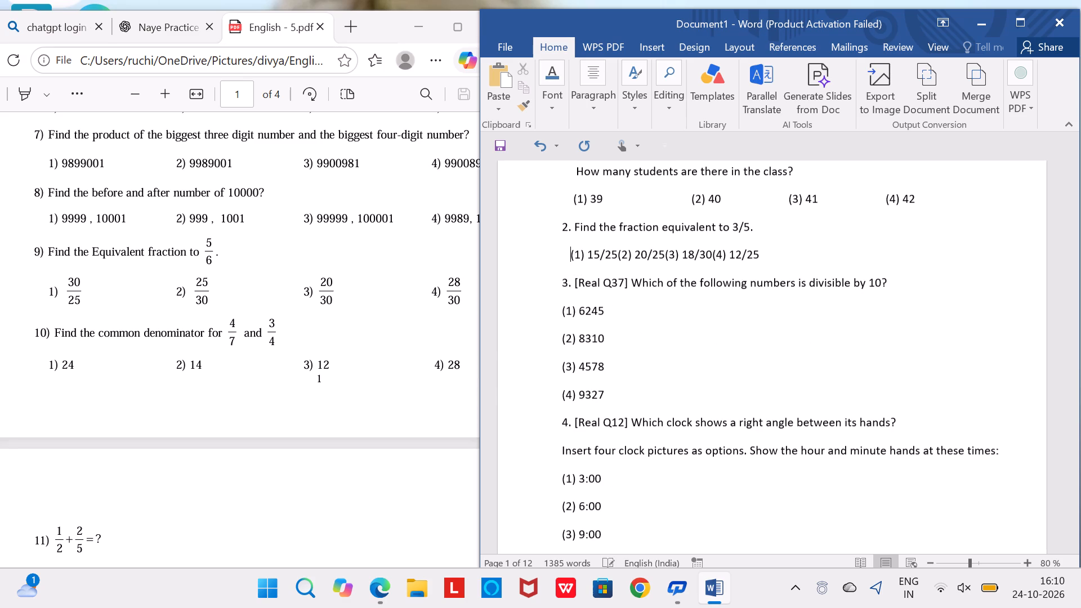
{"action": "key", "text": "space"}
{"action": "key", "text": "space"}
Separate option (2) 20/25 from option (1) 15/25 in question 2 with three tabs.
{"action": "key", "text": "Right"}
{"action": "key", "text": "Right"}
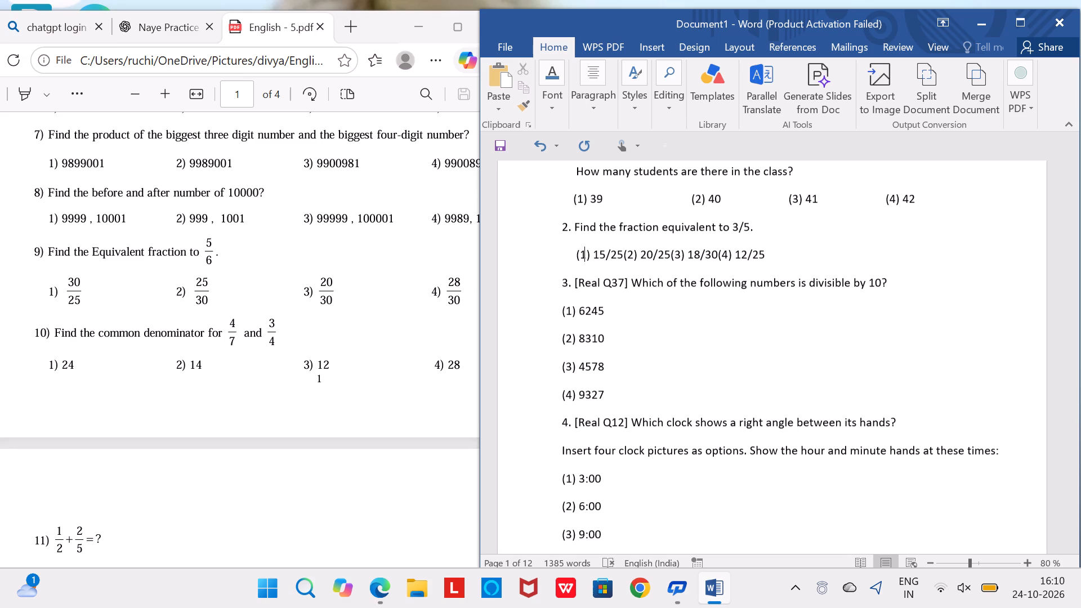
{"action": "key", "text": "Right"}
{"action": "key", "text": "Right"}
{"action": "key", "text": "Right"}
{"action": "key", "text": "Right"}
{"action": "key", "text": "Right"}
{"action": "key", "text": "Right"}
{"action": "key", "text": "Right"}
{"action": "key", "text": "Tab"}
{"action": "key", "text": "Tab"}
{"action": "key", "text": "Tab"}
Separate option (3) 18/30 from option (2) 20/25 in question 2 with two tabs.
{"action": "key", "text": "Right"}
{"action": "key", "text": "Right"}
{"action": "key", "text": "Right"}
{"action": "key", "text": "Right"}
{"action": "key", "text": "Right"}
{"action": "key", "text": "Right"}
{"action": "key", "text": "Right"}
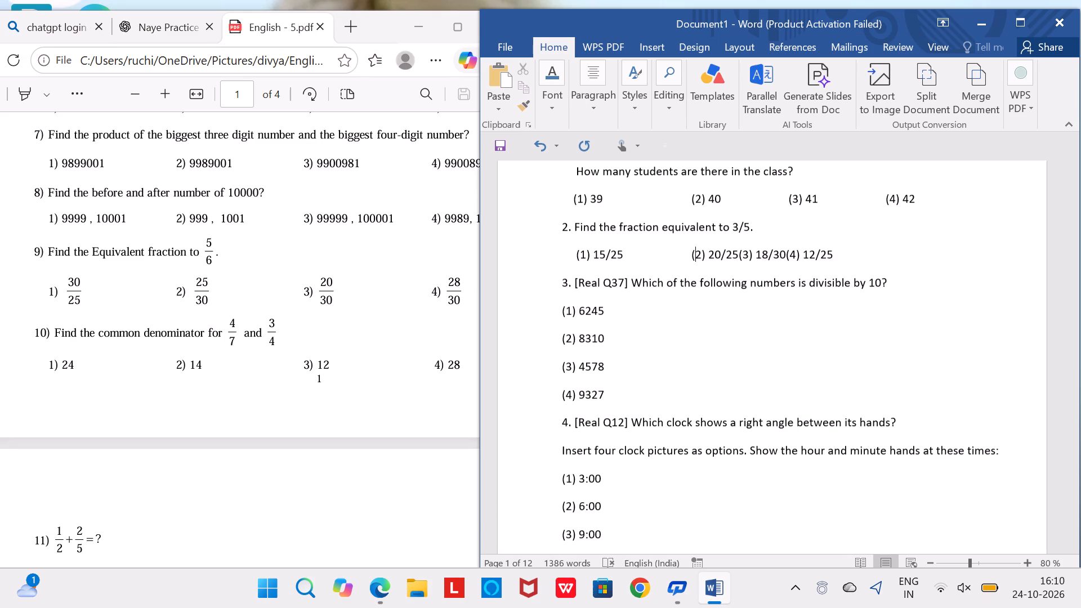
{"action": "key", "text": "Right"}
{"action": "key", "text": "Right"}
{"action": "key", "text": "Tab"}
{"action": "key", "text": "Tab"}
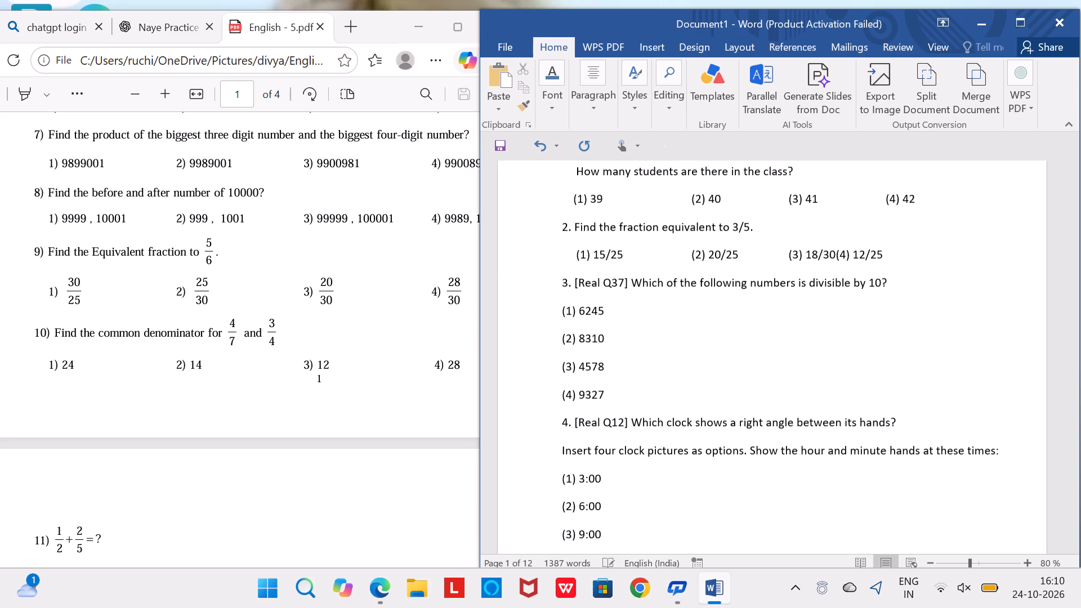
Separate option (4) 12/25 from option (3) 18/30 in question 2 with two tabs.
{"action": "key", "text": "Right"}
{"action": "key", "text": "Right"}
{"action": "key", "text": "Right"}
{"action": "key", "text": "Right"}
{"action": "key", "text": "Right"}
{"action": "key", "text": "Right"}
{"action": "key", "text": "Right"}
{"action": "key", "text": "Right"}
{"action": "key", "text": "Right"}
{"action": "key", "text": "Right"}
{"action": "key", "text": "Left"}
{"action": "key", "text": "Tab"}
{"action": "key", "text": "Tab"}
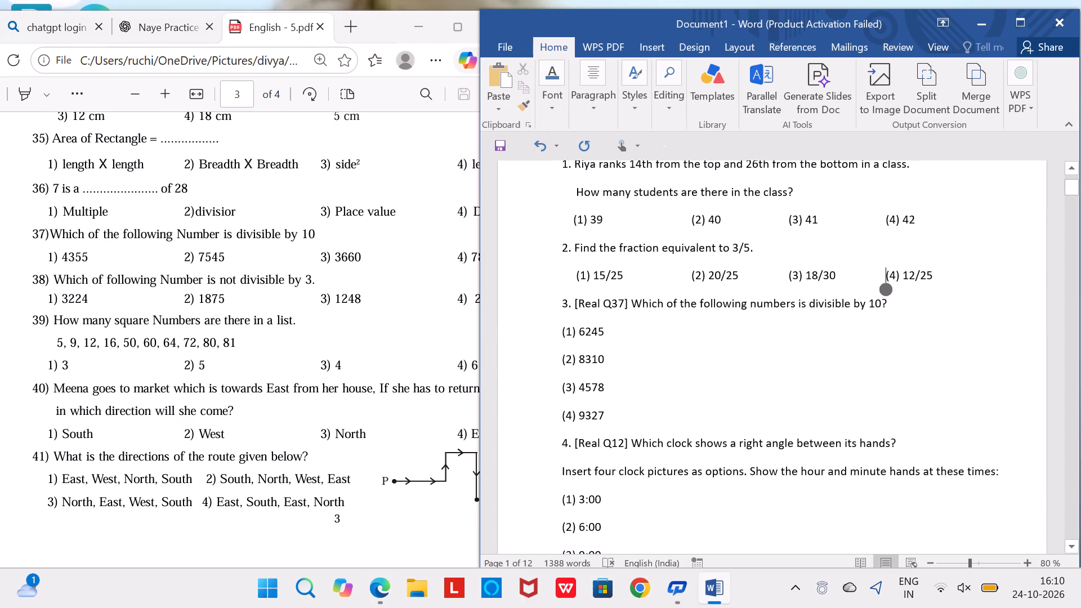
Delete the "[Real Q37]" tag and its trailing space from the start of question 3.
{"action": "key", "text": "Right"}
{"action": "key", "text": "Right"}
{"action": "key", "text": "BackSpace"}
{"action": "key", "text": "BackSpace"}
{"action": "key", "text": "BackSpace"}
{"action": "key", "text": "BackSpace"}
{"action": "key", "text": "BackSpace"}
{"action": "key", "text": "BackSpace"}
{"action": "key", "text": "BackSpace"}
{"action": "key", "text": "BackSpace"}
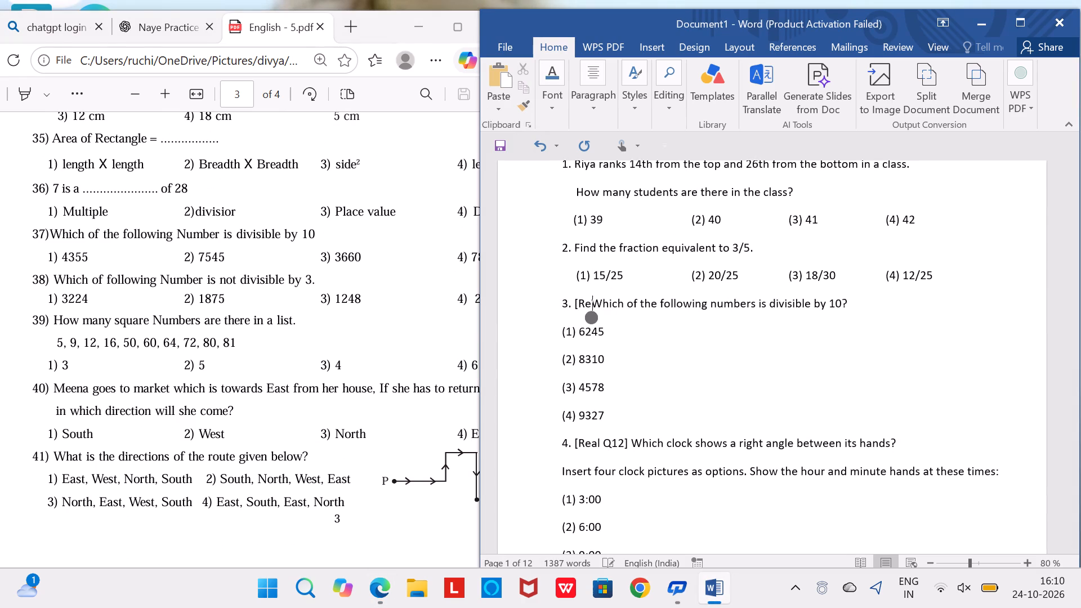
{"action": "key", "text": "BackSpace"}
{"action": "key", "text": "BackSpace"}
{"action": "key", "text": "BackSpace"}
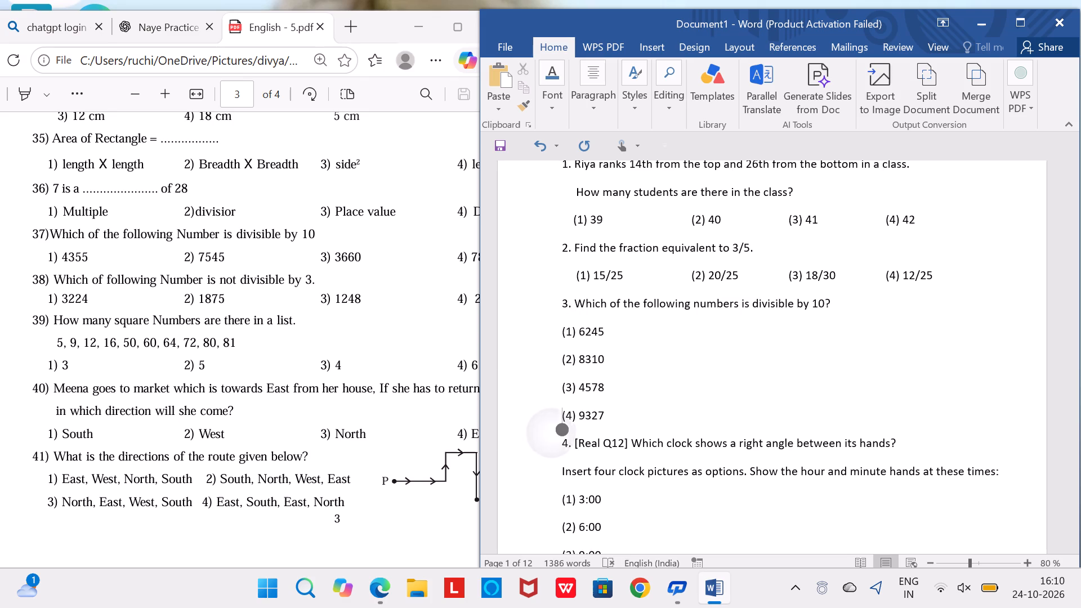
Join question 3's four options, (1) 6245 to (4) 9327, onto a single line.
{"action": "key", "text": "BackSpace"}
{"action": "key", "text": "Left"}
{"action": "key", "text": "Left"}
{"action": "key", "text": "Left"}
{"action": "key", "text": "Left"}
{"action": "key", "text": "Left"}
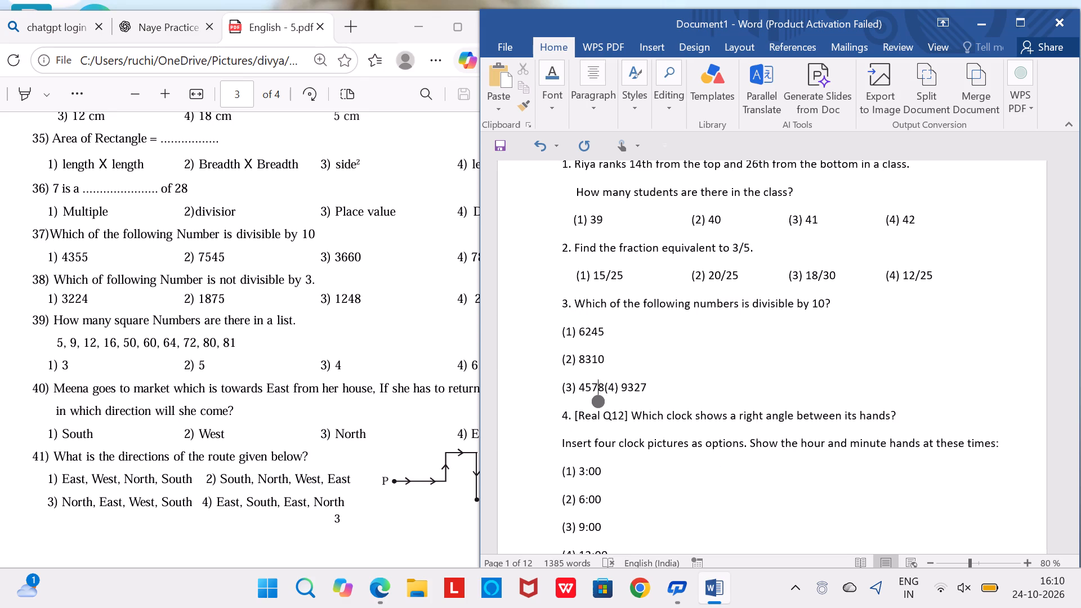
{"action": "key", "text": "Left"}
{"action": "key", "text": "Left"}
{"action": "key", "text": "Left"}
{"action": "key", "text": "BackSpace"}
{"action": "key", "text": "Left"}
{"action": "key", "text": "Left"}
{"action": "key", "text": "Left"}
{"action": "key", "text": "Left"}
{"action": "key", "text": "Left"}
{"action": "key", "text": "Left"}
{"action": "key", "text": "Left"}
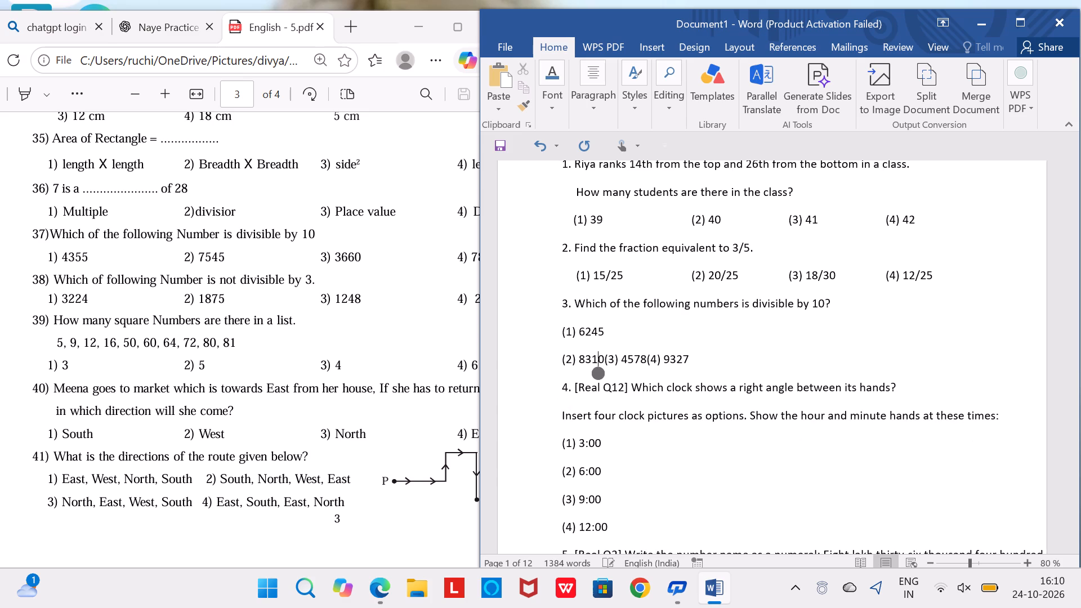
{"action": "key", "text": "Left"}
{"action": "key", "text": "BackSpace"}
Indent question 3's option line with five spaces before (1) 6245.
{"action": "key", "text": "Left"}
{"action": "key", "text": "Left"}
{"action": "key", "text": "Left"}
{"action": "key", "text": "Left"}
{"action": "key", "text": "Left"}
{"action": "key", "text": "Left"}
{"action": "key", "text": "Left"}
{"action": "key", "text": "Left"}
{"action": "key", "text": "Left"}
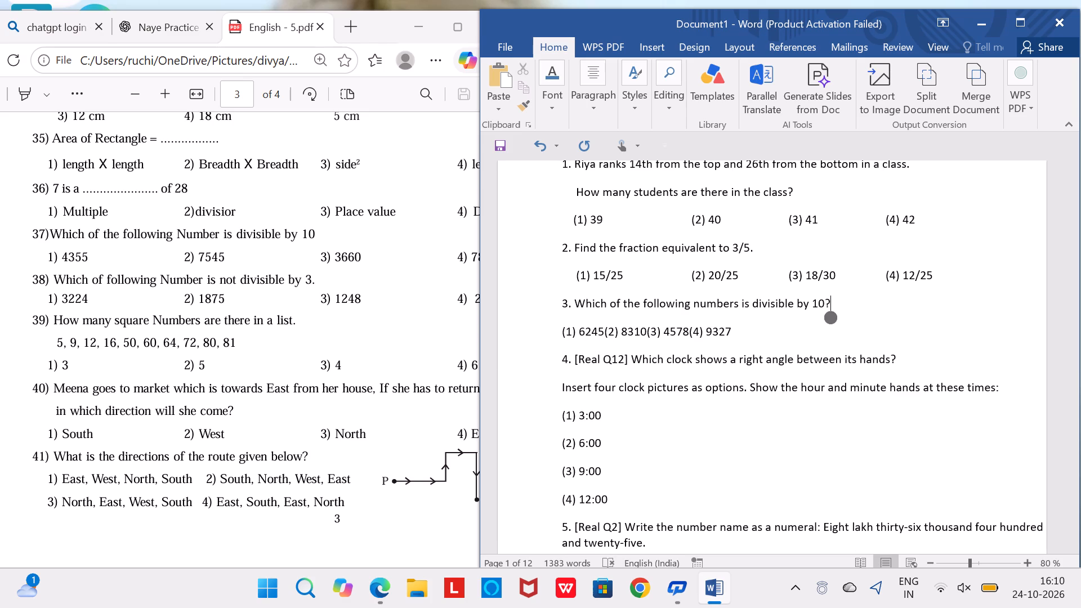
{"action": "key", "text": "Down"}
{"action": "key", "text": "Left"}
{"action": "key", "text": "Left"}
{"action": "key", "text": "Left"}
{"action": "key", "text": "Left"}
{"action": "key", "text": "Left"}
{"action": "key", "text": "Left"}
{"action": "key", "text": "Left"}
{"action": "key", "text": "Left"}
{"action": "key", "text": "Left"}
{"action": "key", "text": "Left"}
{"action": "key", "text": "Left"}
{"action": "key", "text": "Left"}
{"action": "key", "text": "Left"}
{"action": "key", "text": "Left"}
{"action": "key", "text": "Left"}
{"action": "key", "text": "Left"}
{"action": "key", "text": "Left"}
{"action": "key", "text": "Left"}
{"action": "key", "text": "Left"}
{"action": "key", "text": "Left"}
{"action": "key", "text": "Left"}
{"action": "key", "text": "Left"}
{"action": "key", "text": "Left"}
{"action": "key", "text": "Left"}
{"action": "key", "text": "Left"}
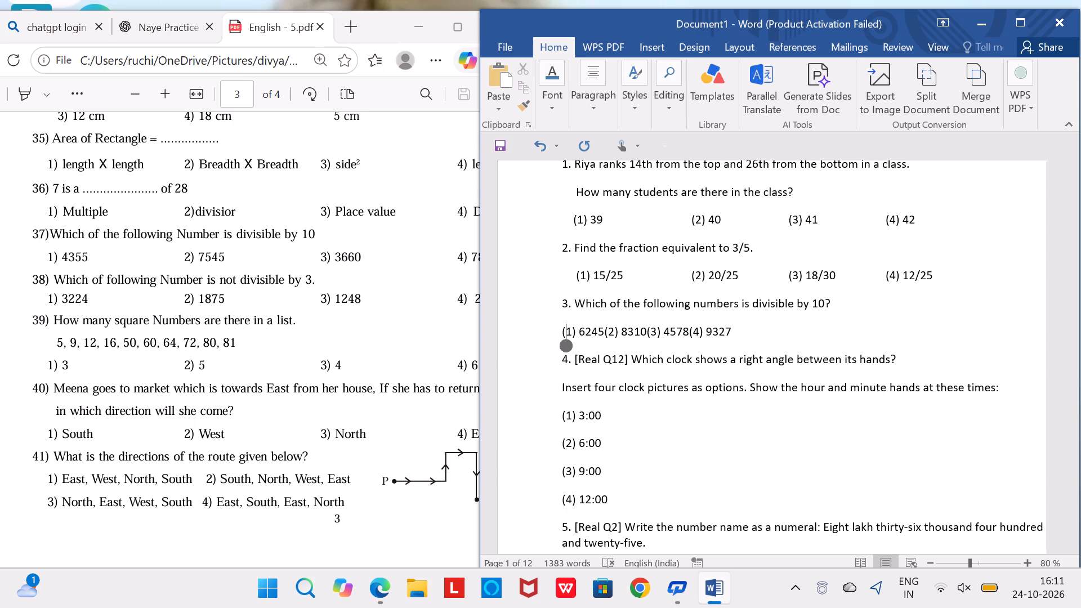
{"action": "key", "text": "Left"}
{"action": "key", "text": "space"}
{"action": "key", "text": "space"}
{"action": "key", "text": "space"}
{"action": "key", "text": "space"}
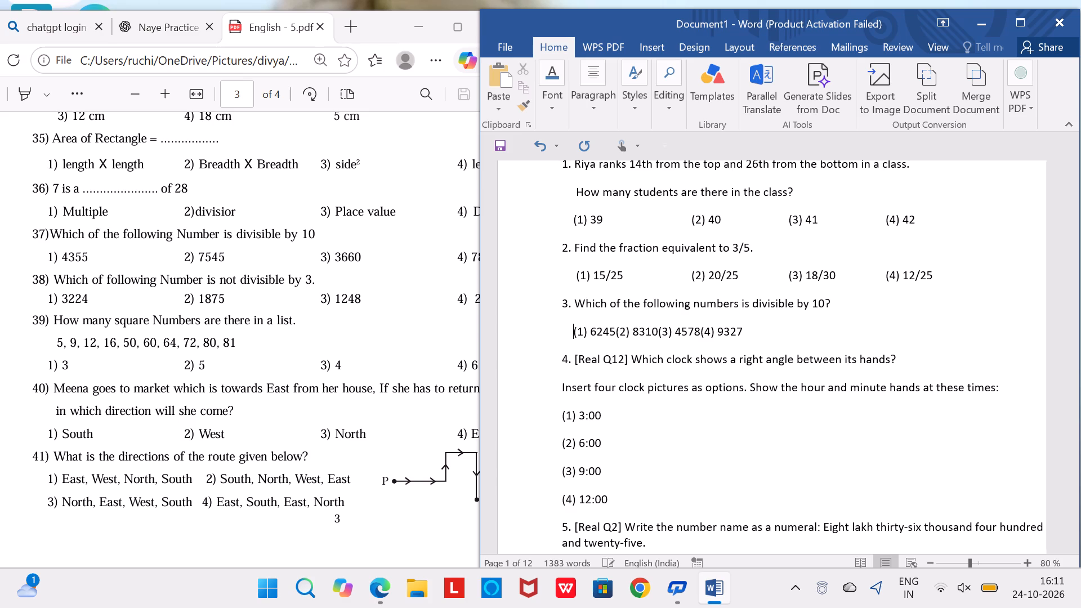
{"action": "key", "text": "space"}
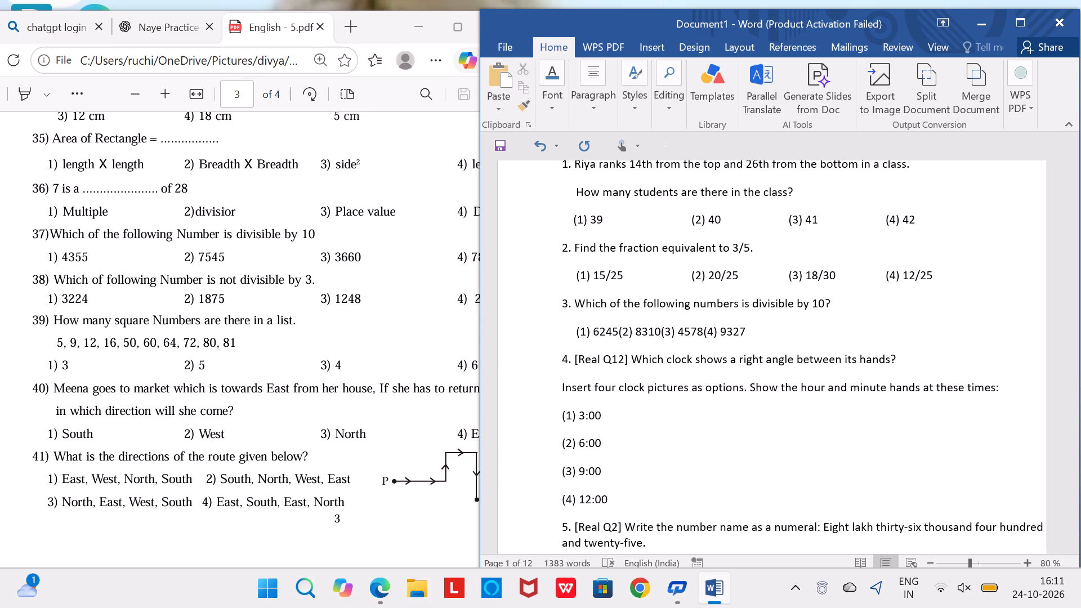
Separate option (2) 8310 from option (1) 6245 in question 3 with three tabs.
{"action": "key", "text": "Right"}
{"action": "key", "text": "Right"}
{"action": "key", "text": "Right"}
{"action": "key", "text": "Right"}
{"action": "key", "text": "Right"}
{"action": "key", "text": "Right"}
{"action": "key", "text": "Right"}
{"action": "key", "text": "Right"}
{"action": "key", "text": "Tab"}
{"action": "key", "text": "Tab"}
{"action": "key", "text": "Tab"}
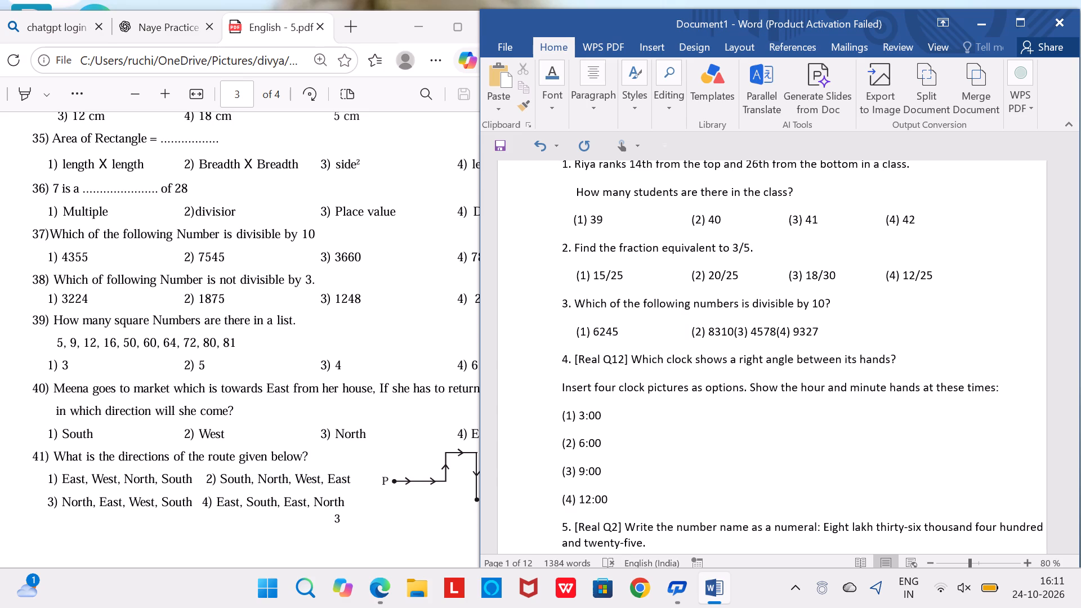
Separate option (3) 4578 from option (2) 8310 in question 3 with two tabs.
{"action": "key", "text": "Right"}
{"action": "key", "text": "Right"}
{"action": "key", "text": "Right"}
{"action": "key", "text": "Right"}
{"action": "key", "text": "Right"}
{"action": "key", "text": "Right"}
{"action": "key", "text": "Right"}
{"action": "key", "text": "Right"}
{"action": "key", "text": "Tab"}
{"action": "key", "text": "Tab"}
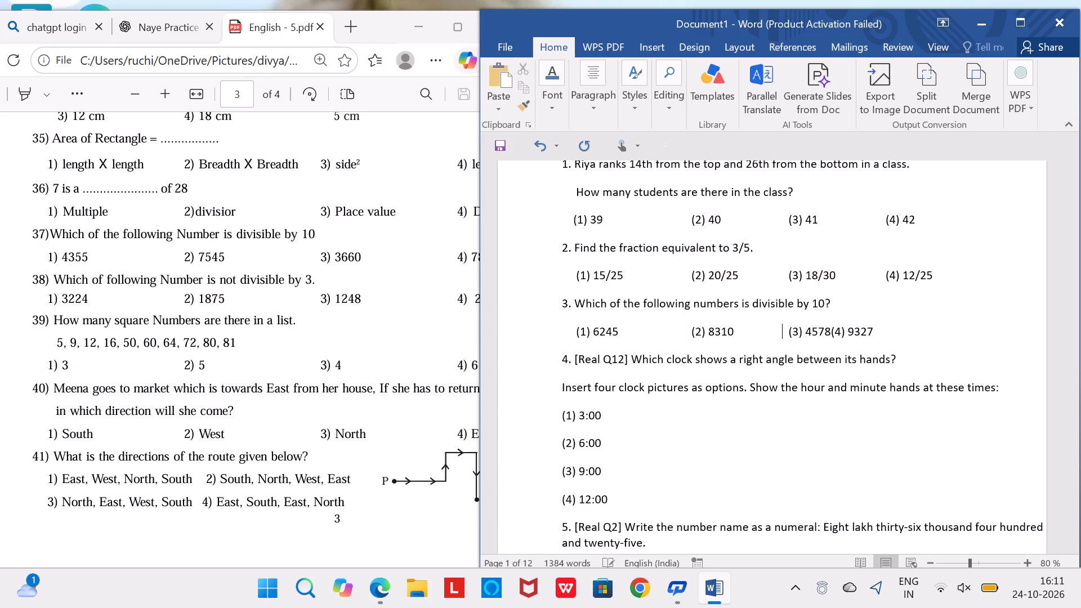
Separate option (4) 9327 from option (3) 4578 in question 3 with two tabs.
{"action": "key", "text": "Right"}
{"action": "key", "text": "Right"}
{"action": "key", "text": "Right"}
{"action": "key", "text": "Right"}
{"action": "key", "text": "Right"}
{"action": "key", "text": "Right"}
{"action": "key", "text": "Right"}
{"action": "key", "text": "Right"}
{"action": "key", "text": "Tab"}
{"action": "key", "text": "Tab"}
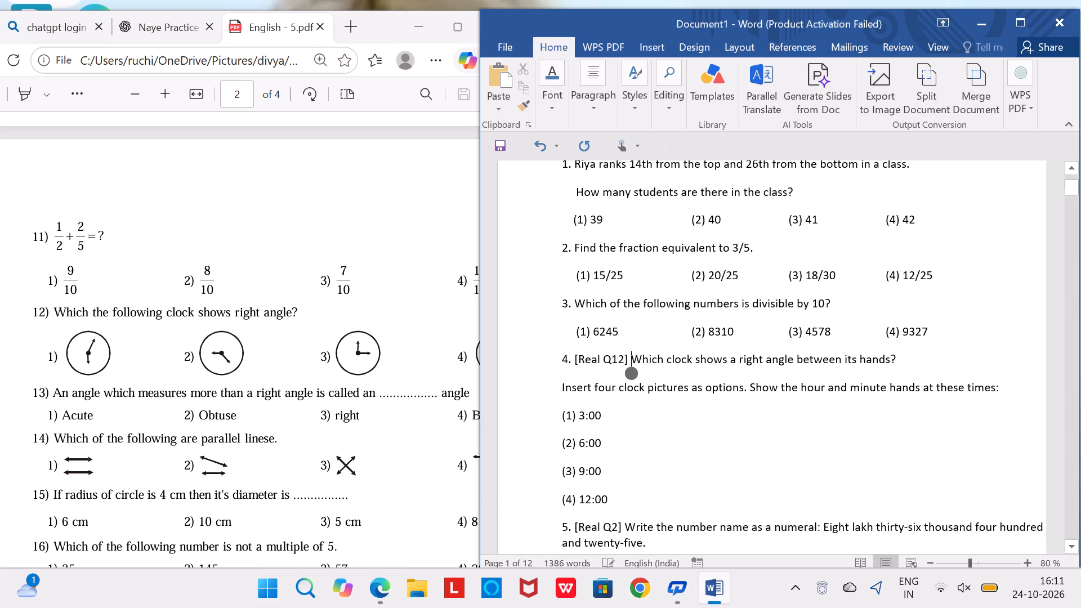
Delete the "[Real Q12]" tag and its trailing space from the start of question 4.
{"action": "key", "text": "BackSpace"}
{"action": "key", "text": "BackSpace"}
{"action": "key", "text": "BackSpace"}
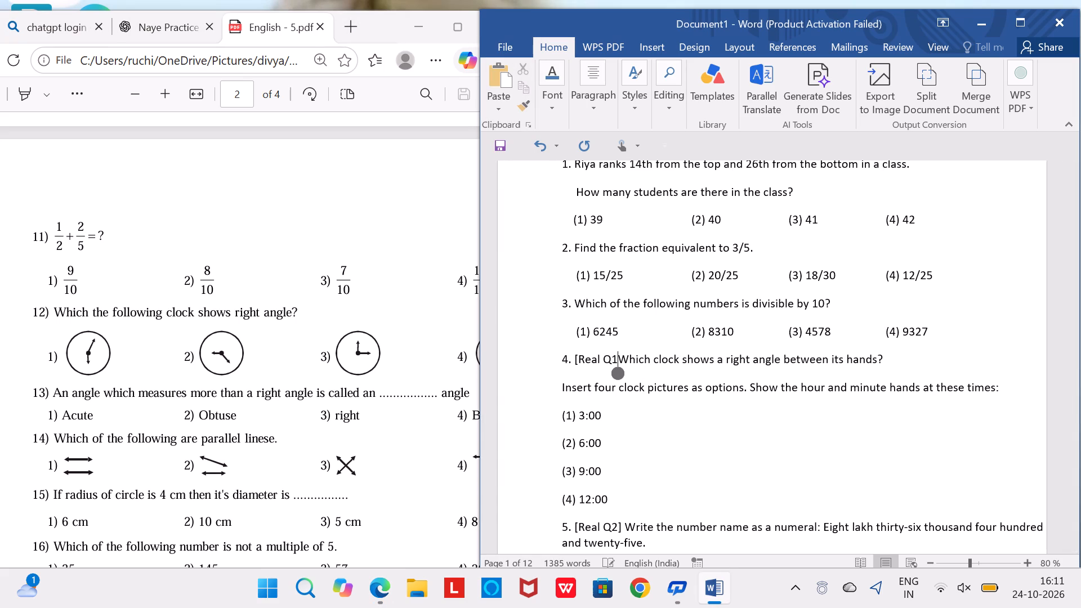
{"action": "key", "text": "BackSpace"}
{"action": "key", "text": "BackSpace"}
{"action": "key", "text": "BackSpace"}
{"action": "key", "text": "BackSpace"}
{"action": "key", "text": "BackSpace"}
{"action": "key", "text": "BackSpace"}
{"action": "key", "text": "BackSpace"}
{"action": "key", "text": "BackSpace"}
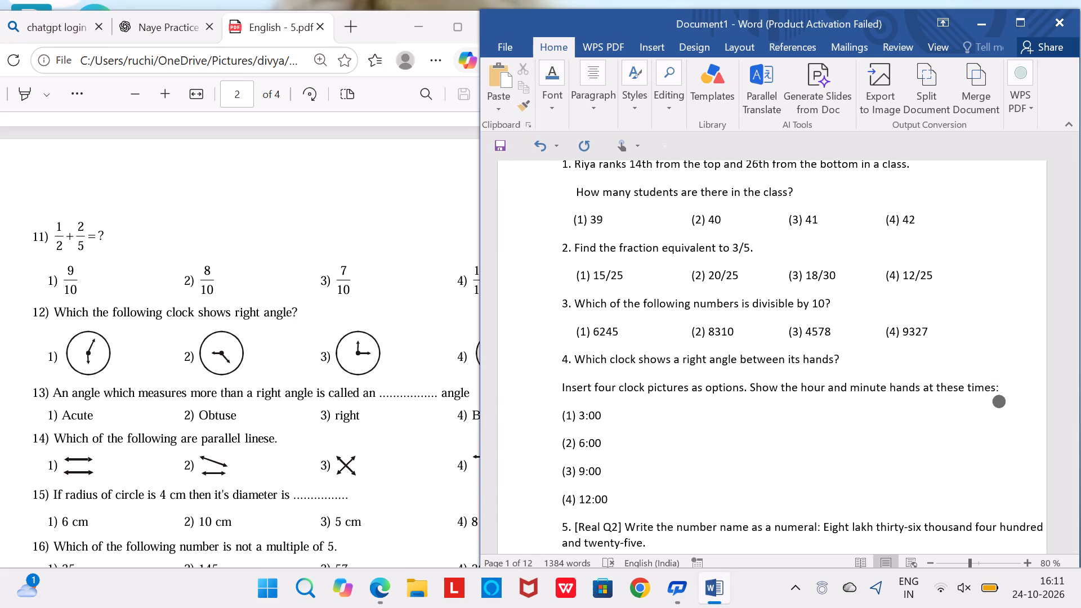
Delete the instruction text under question 4 that begins "Insert four clock pictures as options".
{"action": "key", "text": "BackSpace"}
{"action": "key", "text": "BackSpace"}
{"action": "key", "text": "BackSpace"}
{"action": "key", "text": "BackSpace"}
{"action": "key", "text": "BackSpace"}
{"action": "key", "text": "BackSpace"}
{"action": "key", "text": "BackSpace"}
{"action": "key", "text": "BackSpace"}
{"action": "key", "text": "BackSpace"}
{"action": "key", "text": "BackSpace"}
{"action": "key", "text": "BackSpace"}
{"action": "key", "text": "BackSpace"}
{"action": "key", "text": "BackSpace"}
{"action": "key", "text": "BackSpace"}
{"action": "key", "text": "BackSpace"}
{"action": "key", "text": "BackSpace"}
{"action": "key", "text": "BackSpace"}
{"action": "key", "text": "BackSpace"}
{"action": "key", "text": "BackSpace"}
{"action": "key", "text": "BackSpace"}
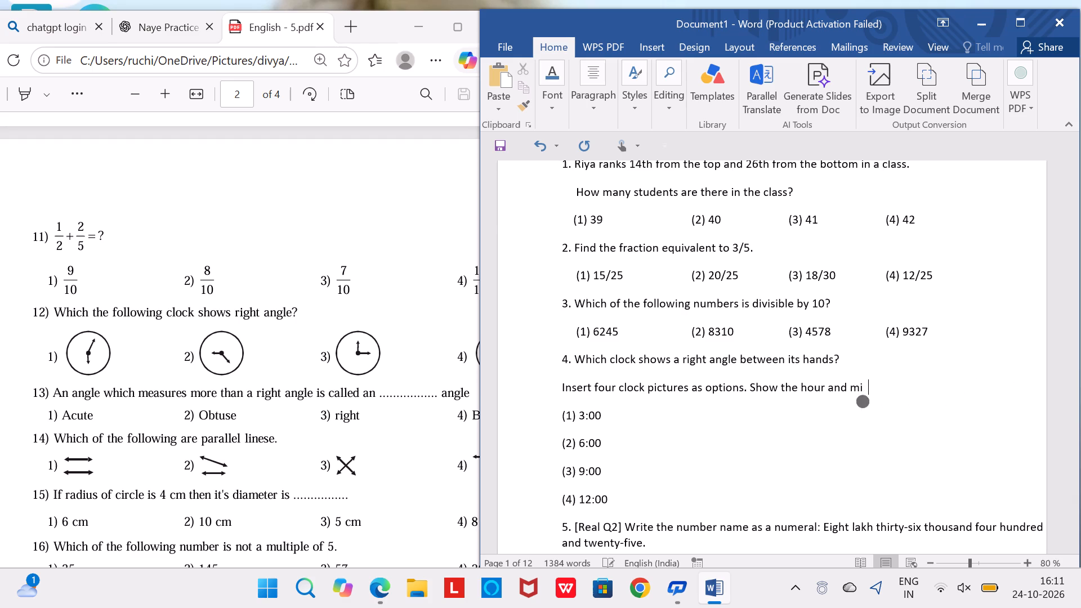
{"action": "key", "text": "BackSpace"}
{"action": "key", "text": "BackSpace"}
{"action": "key", "text": "BackSpace"}
{"action": "key", "text": "BackSpace"}
{"action": "key", "text": "BackSpace"}
{"action": "key", "text": "BackSpace"}
{"action": "key", "text": "BackSpace"}
{"action": "key", "text": "BackSpace"}
{"action": "key", "text": "BackSpace"}
{"action": "key", "text": "BackSpace"}
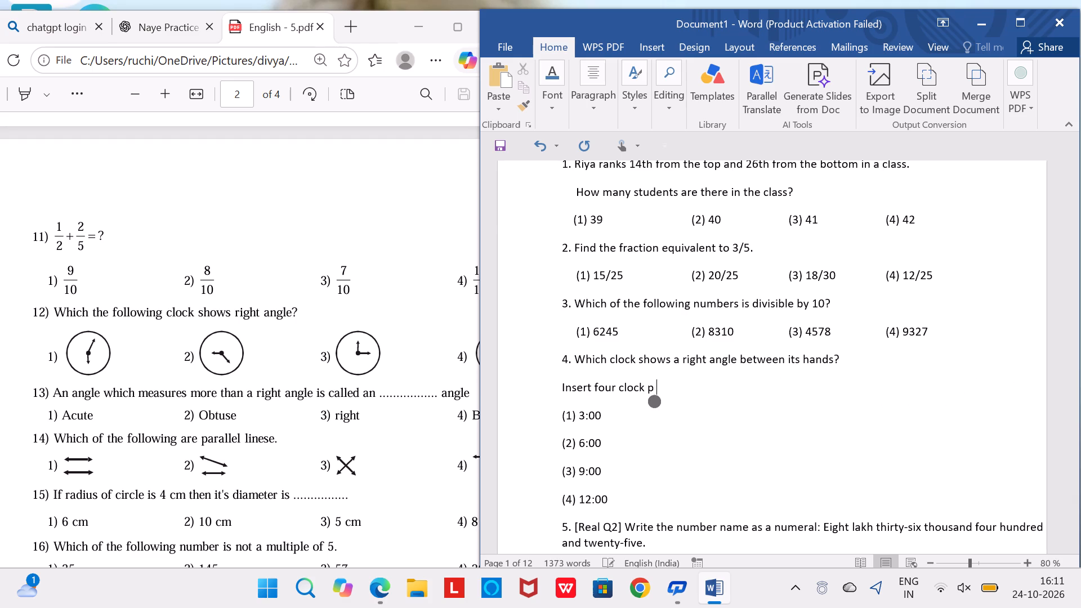
{"action": "key", "text": "BackSpace"}
{"action": "key", "text": "BackSpace"}
{"action": "key", "text": "BackSpace"}
{"action": "key", "text": "BackSpace"}
{"action": "key", "text": "BackSpace"}
{"action": "key", "text": "BackSpace"}
{"action": "key", "text": "BackSpace"}
{"action": "key", "text": "BackSpace"}
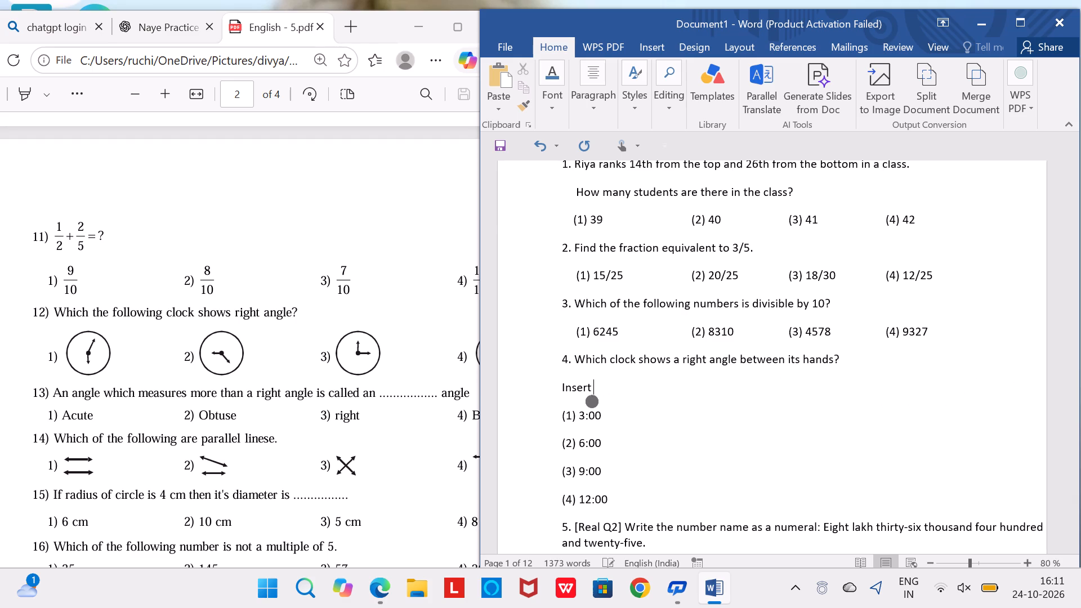
{"action": "key", "text": "BackSpace"}
{"action": "key", "text": "BackSpace"}
{"action": "key", "text": "BackSpace"}
{"action": "key", "text": "BackSpace"}
{"action": "key", "text": "BackSpace"}
{"action": "key", "text": "BackSpace"}
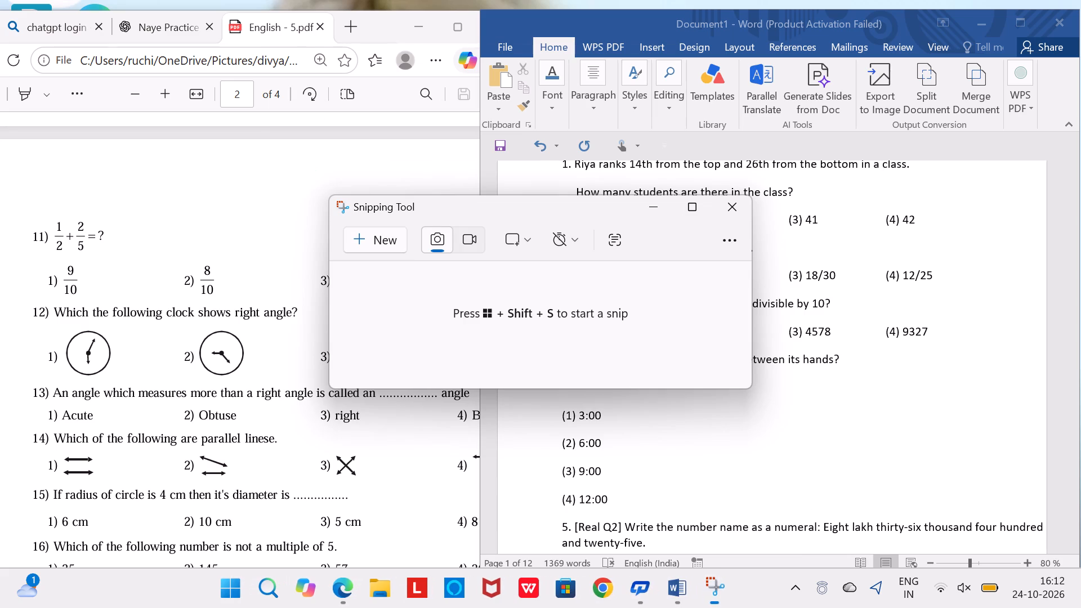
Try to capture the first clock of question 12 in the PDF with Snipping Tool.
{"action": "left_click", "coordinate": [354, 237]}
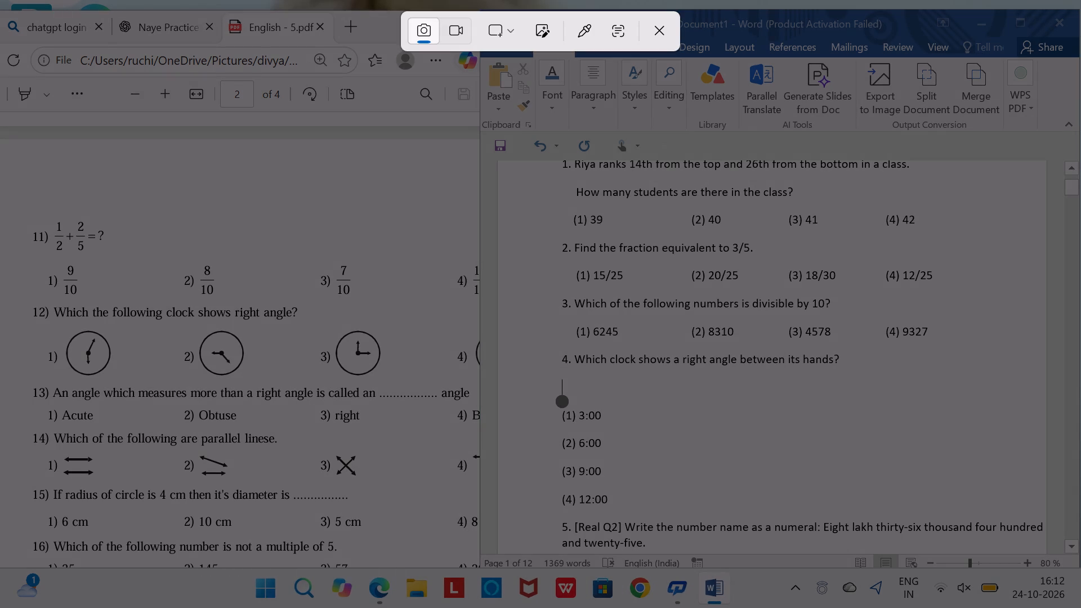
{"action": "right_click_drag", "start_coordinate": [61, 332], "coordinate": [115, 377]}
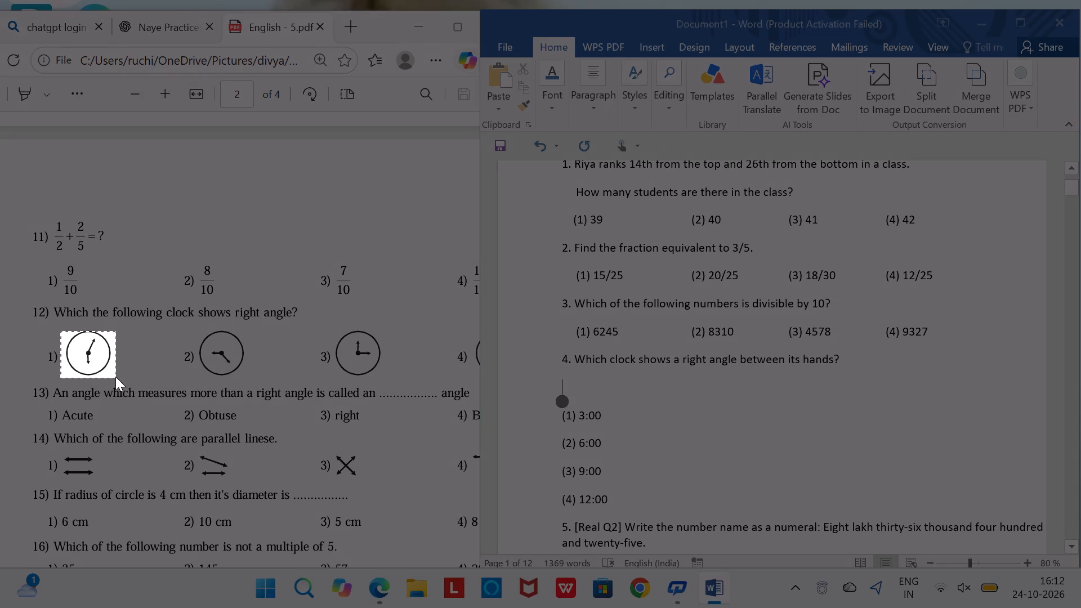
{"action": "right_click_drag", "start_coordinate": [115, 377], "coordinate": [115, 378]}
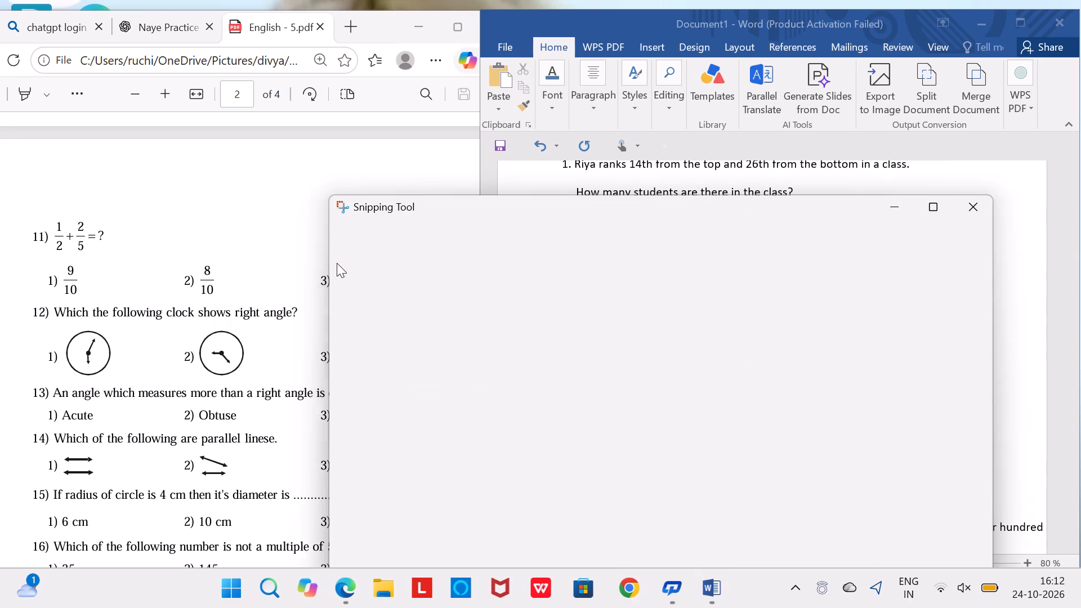
Capture a new snip of the first clock of question 12 in the PDF, copy it and return to the Word document.
{"action": "left_click", "coordinate": [358, 237]}
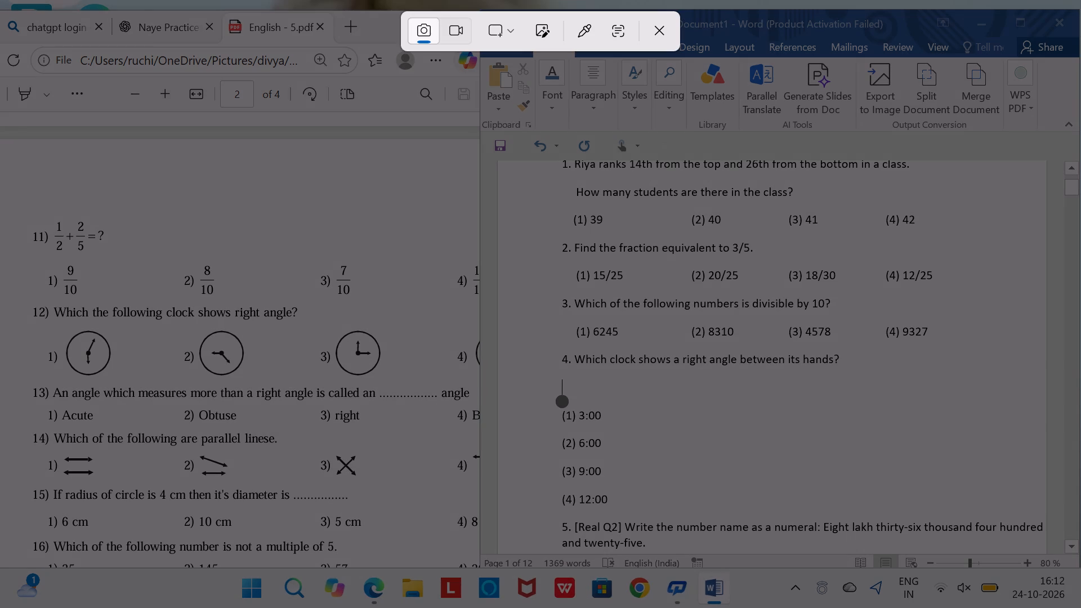
{"action": "left_click_drag", "start_coordinate": [62, 325], "coordinate": [110, 373]}
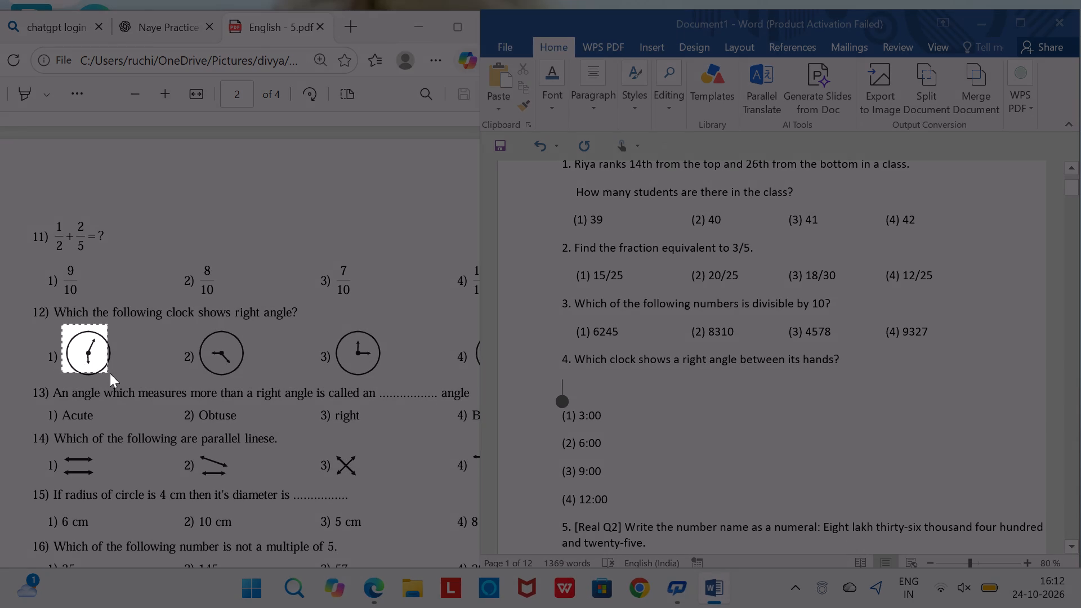
{"action": "left_click_drag", "start_coordinate": [110, 373], "coordinate": [114, 378]}
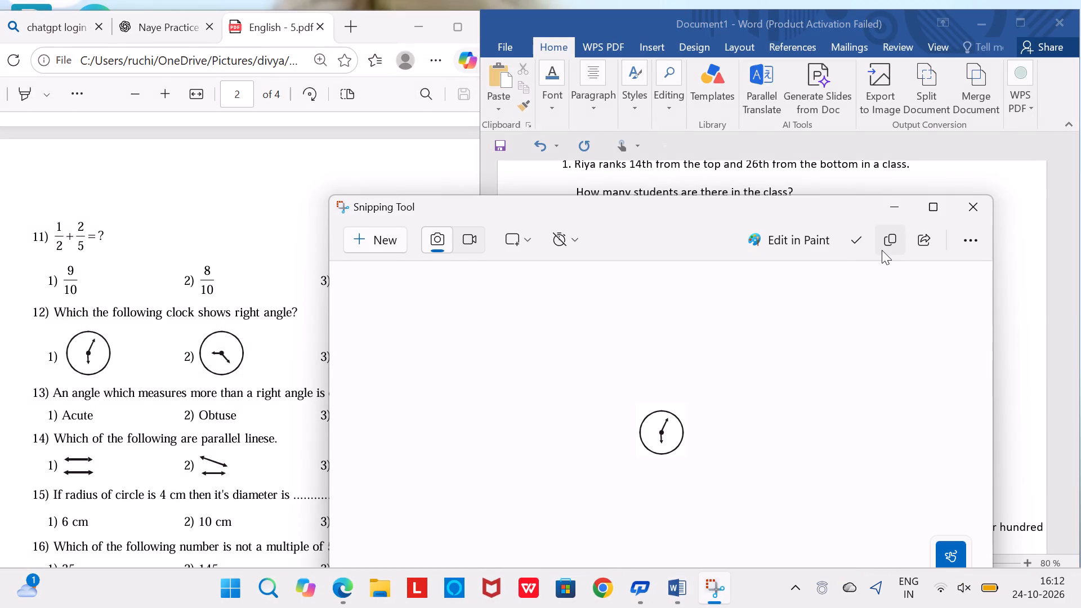
{"action": "left_click", "coordinate": [882, 250]}
{"action": "left_click", "coordinate": [899, 209]}
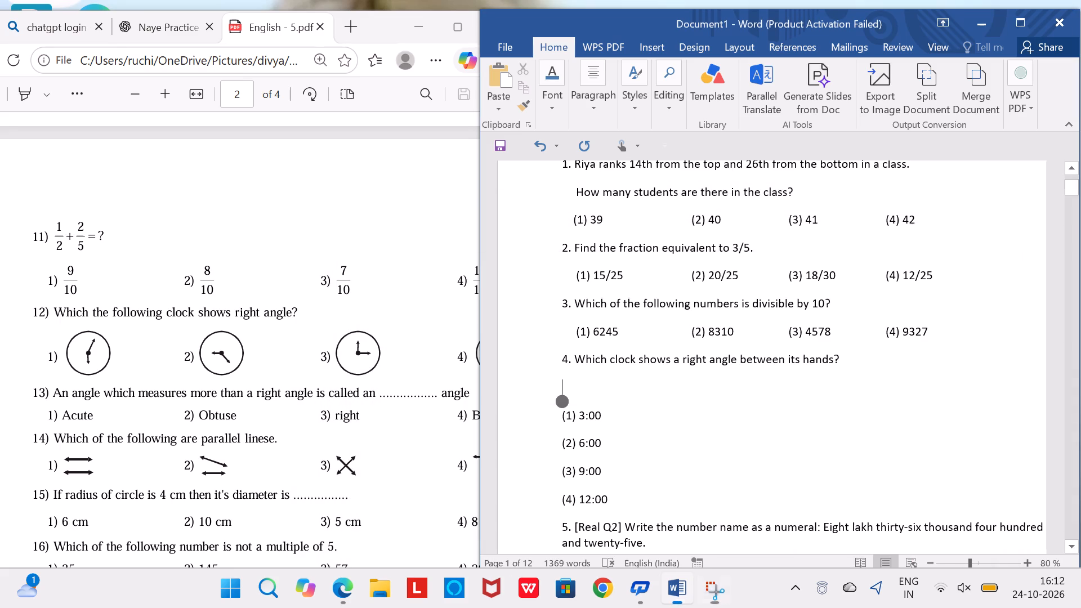
On the empty line under question 4, add a four-space indent and the label (1), and paste the copied clock after it.
{"action": "key", "text": "space"}
{"action": "key", "text": "space"}
{"action": "key", "text": "space"}
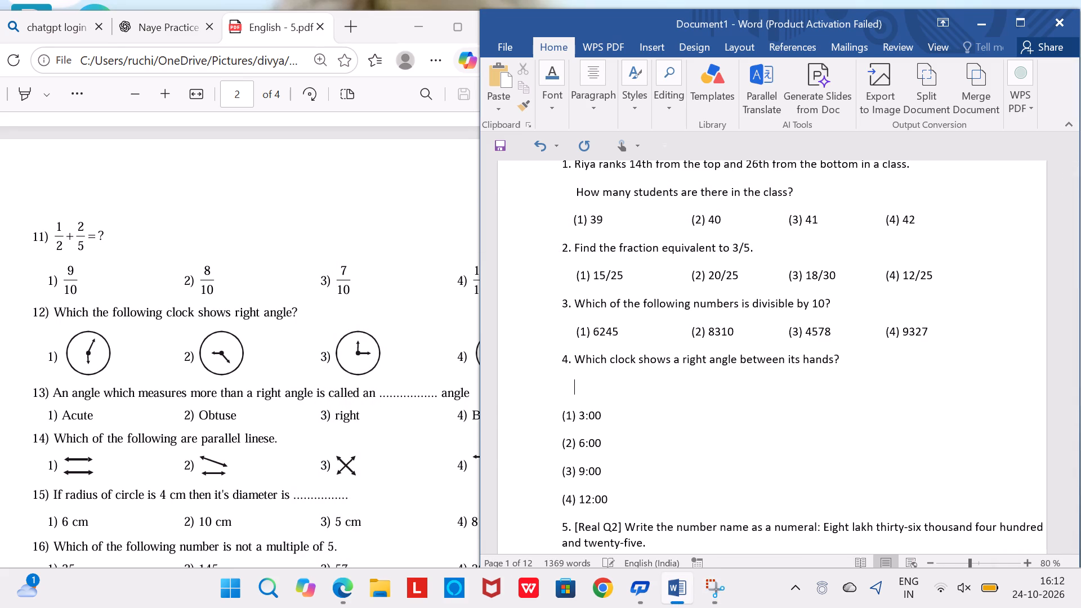
{"action": "key", "text": "space"}
{"action": "key", "text": "shift+parenleft"}
{"action": "key", "text": "1"}
{"action": "type", "text": ")"}
{"action": "key", "text": "space"}
{"action": "key", "text": "ctrl+v"}
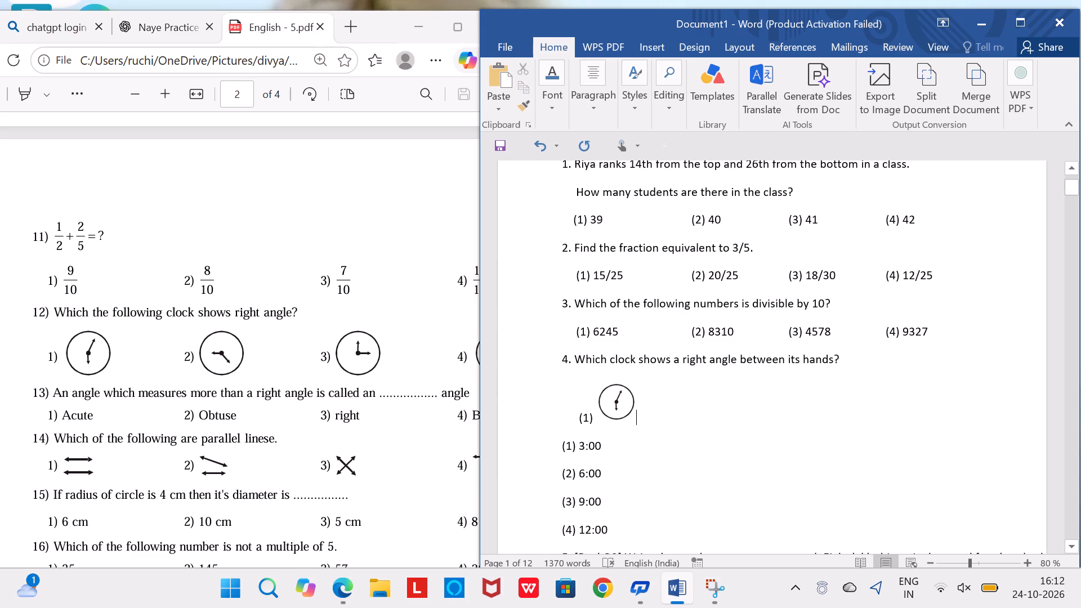
Set the pasted clock picture's text wrapping to Tight.
{"action": "right_click", "coordinate": [603, 396]}
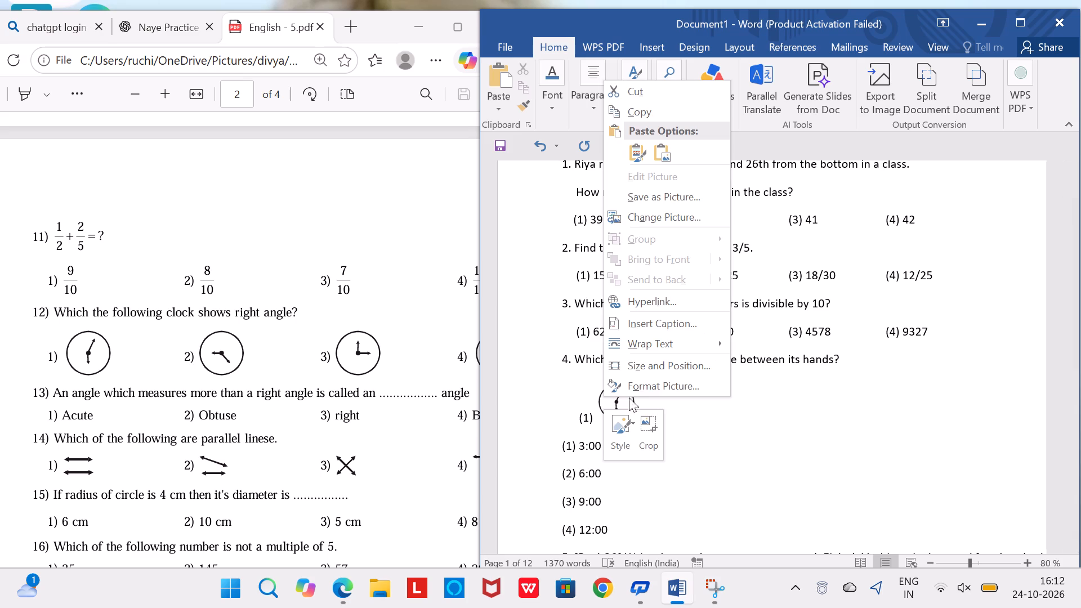
{"action": "left_click", "coordinate": [732, 428]}
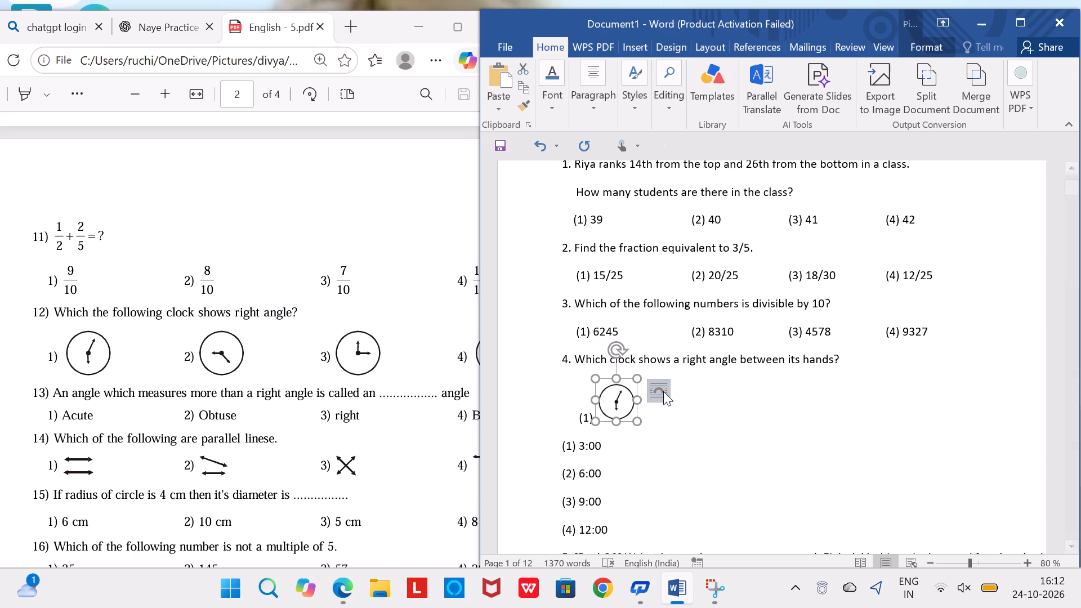
{"action": "left_click", "coordinate": [663, 391]}
{"action": "left_click", "coordinate": [737, 419]}
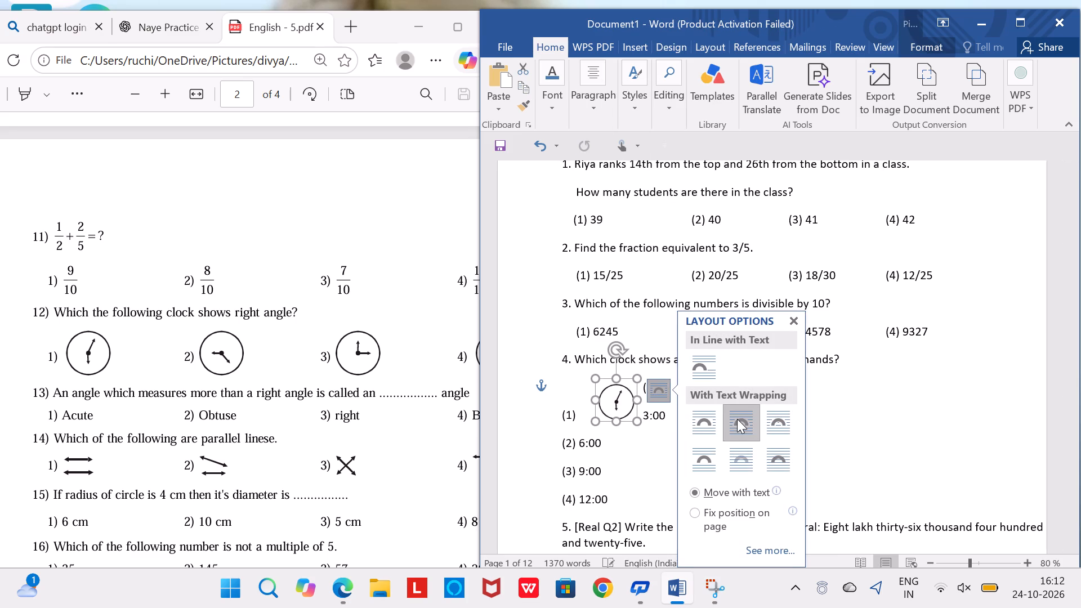
{"action": "right_click", "coordinate": [607, 404]}
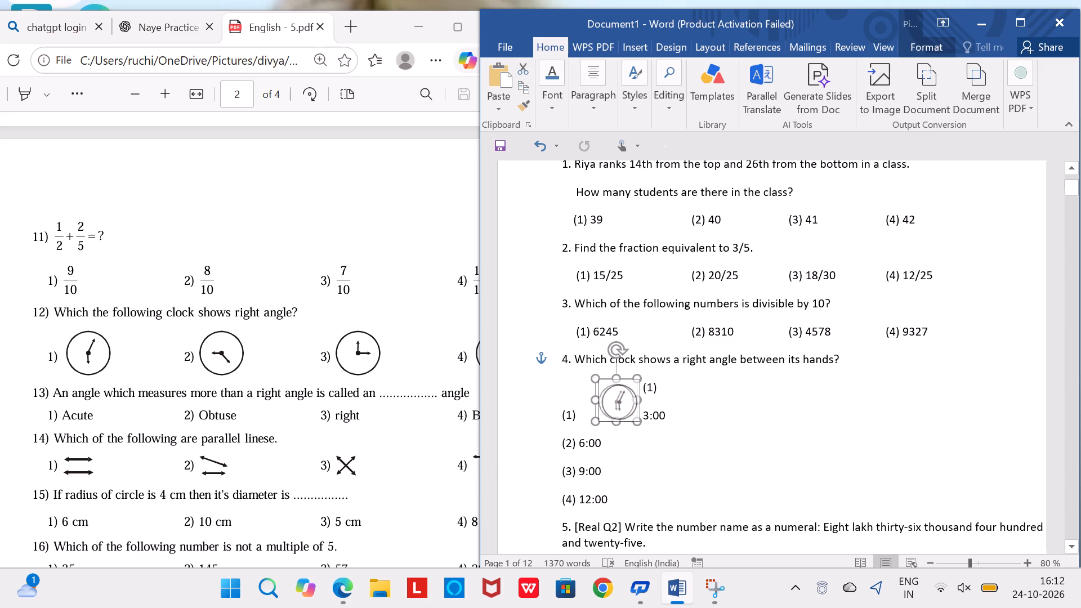
{"action": "left_click", "coordinate": [600, 450]}
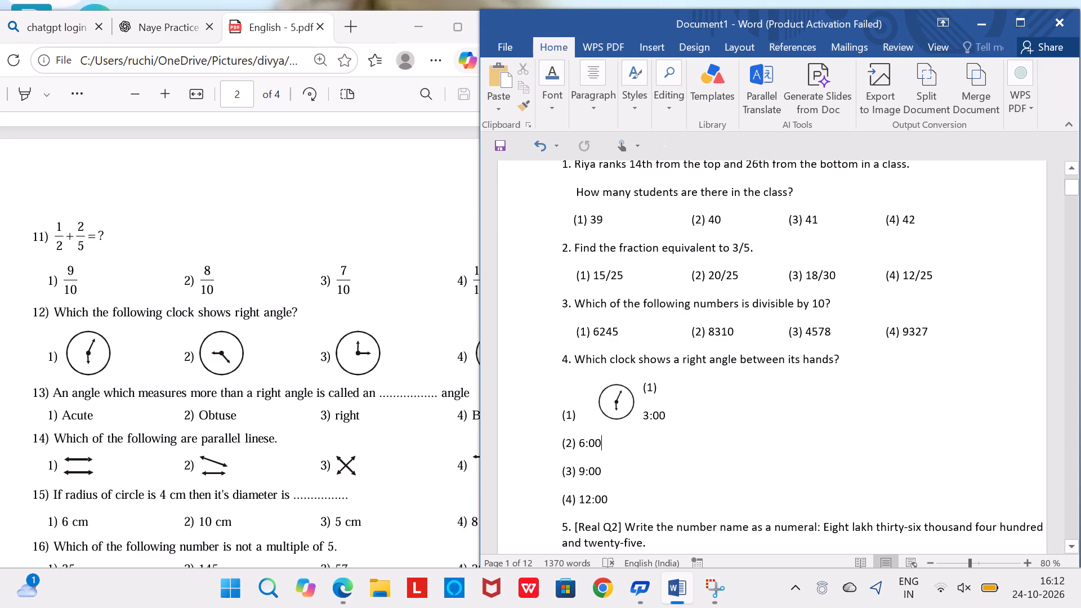
Delete the extra (1) label on the blank option line beside the clock picture.
{"action": "left_click", "coordinate": [656, 394]}
{"action": "key", "text": "BackSpace"}
{"action": "key", "text": "BackSpace"}
{"action": "key", "text": "BackSpace"}
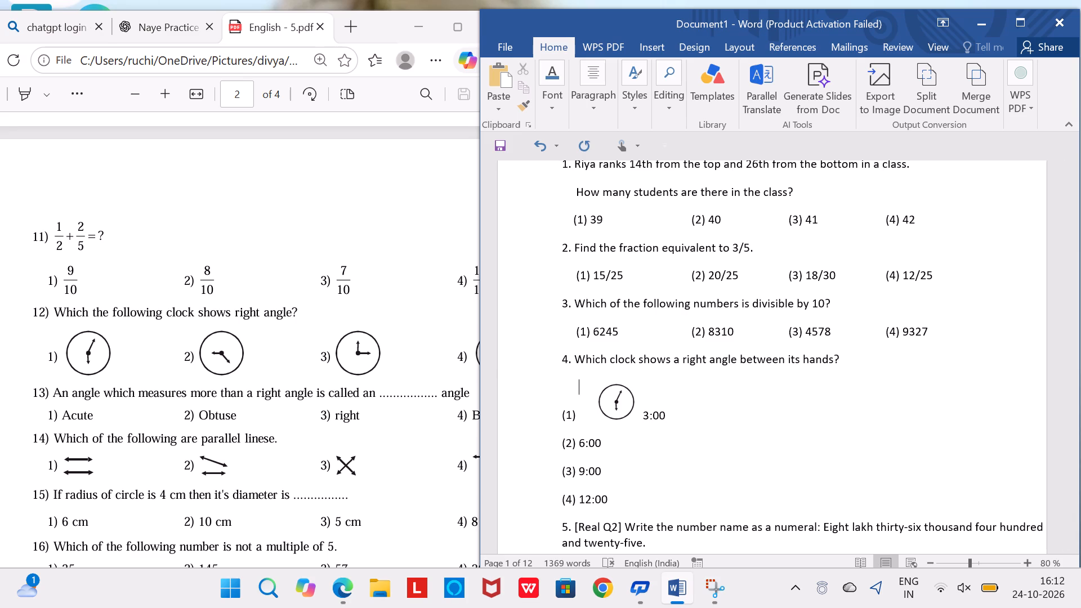
Join option (1) 3:00 of question 4 onto the line above and adjust its leading spaces so the label sits just before the clock.
{"action": "key", "text": "Down"}
{"action": "key", "text": "Left"}
{"action": "key", "text": "Left"}
{"action": "key", "text": "Left"}
{"action": "key", "text": "Left"}
{"action": "key", "text": "BackSpace"}
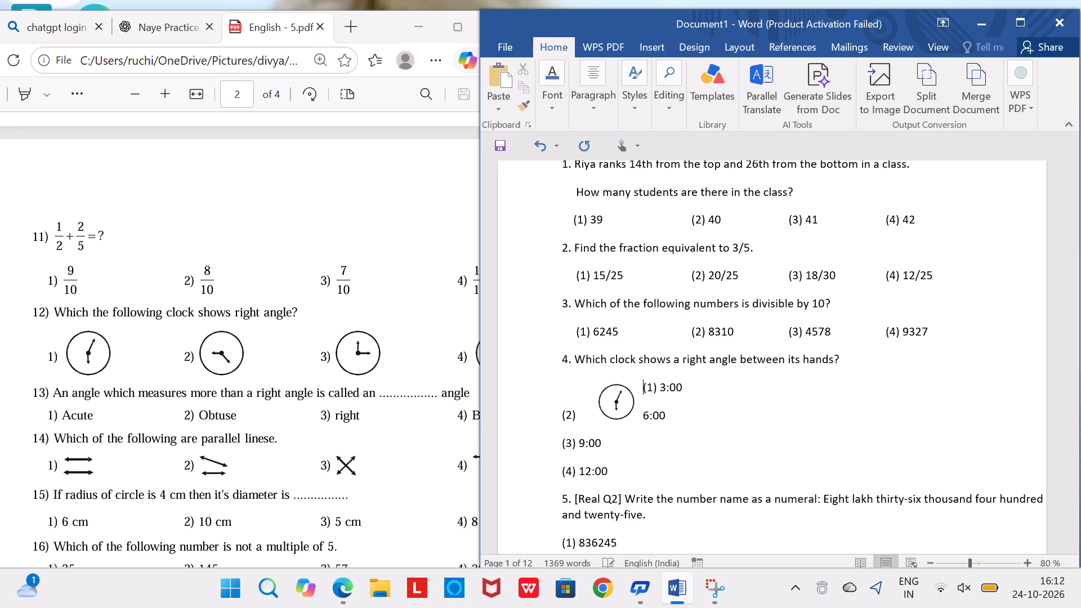
{"action": "key", "text": "BackSpace"}
{"action": "key", "text": "BackSpace"}
{"action": "key", "text": "BackSpace"}
{"action": "key", "text": "BackSpace"}
{"action": "key", "text": "space"}
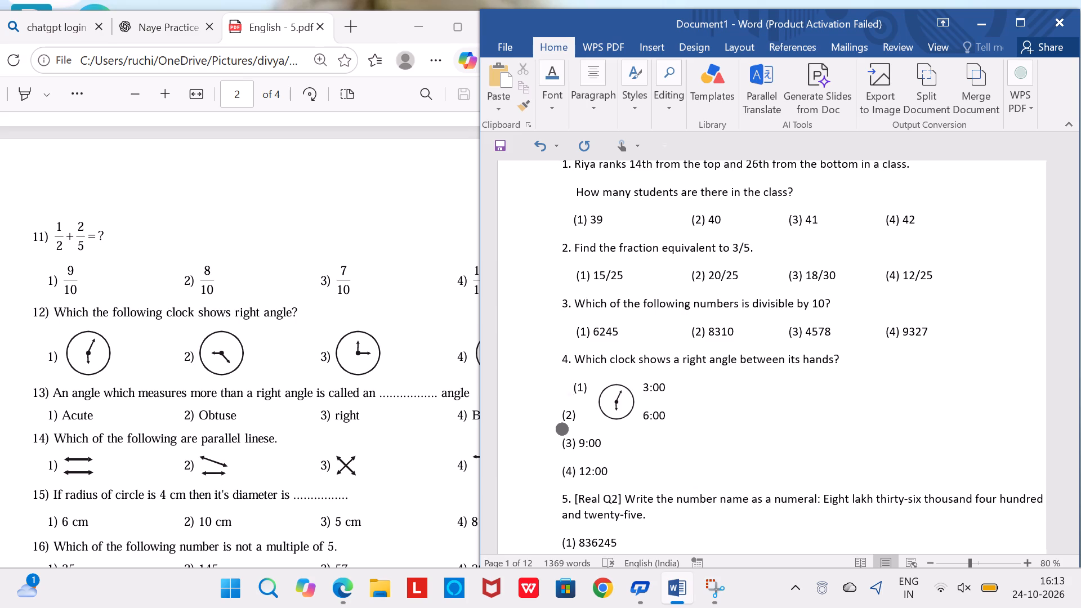
Delete the text of option (2) 6:00 in question 4, keeping its line empty.
{"action": "key", "text": "Right"}
{"action": "key", "text": "Right"}
{"action": "key", "text": "Right"}
{"action": "key", "text": "BackSpace"}
{"action": "key", "text": "BackSpace"}
{"action": "key", "text": "BackSpace"}
{"action": "key", "text": "Right"}
{"action": "key", "text": "Right"}
{"action": "key", "text": "Right"}
{"action": "key", "text": "Right"}
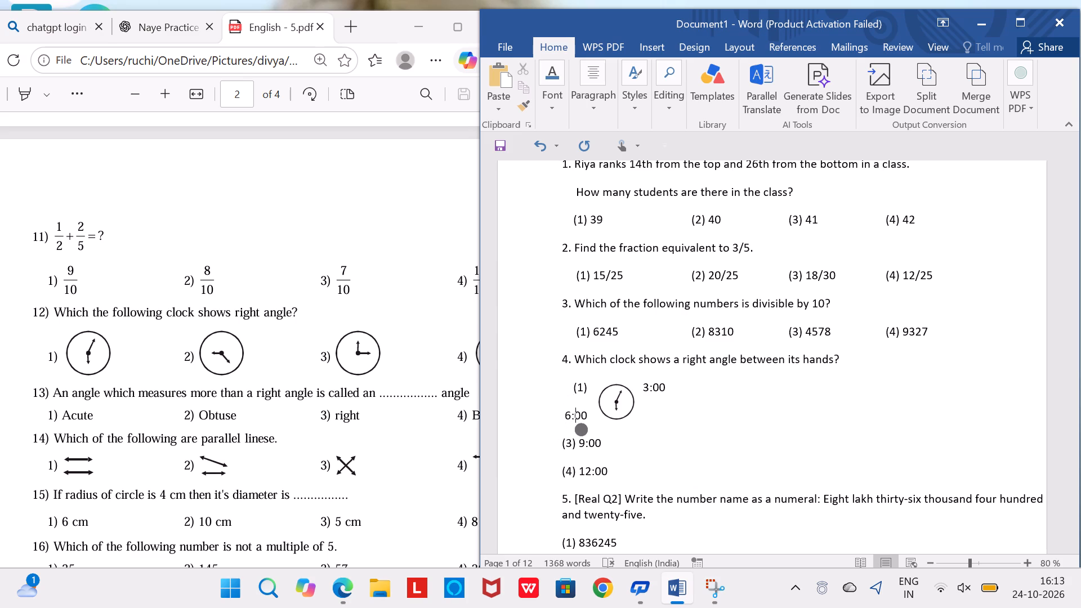
{"action": "key", "text": "Right"}
{"action": "key", "text": "BackSpace"}
{"action": "key", "text": "BackSpace"}
{"action": "key", "text": "BackSpace"}
{"action": "key", "text": "BackSpace"}
{"action": "key", "text": "BackSpace"}
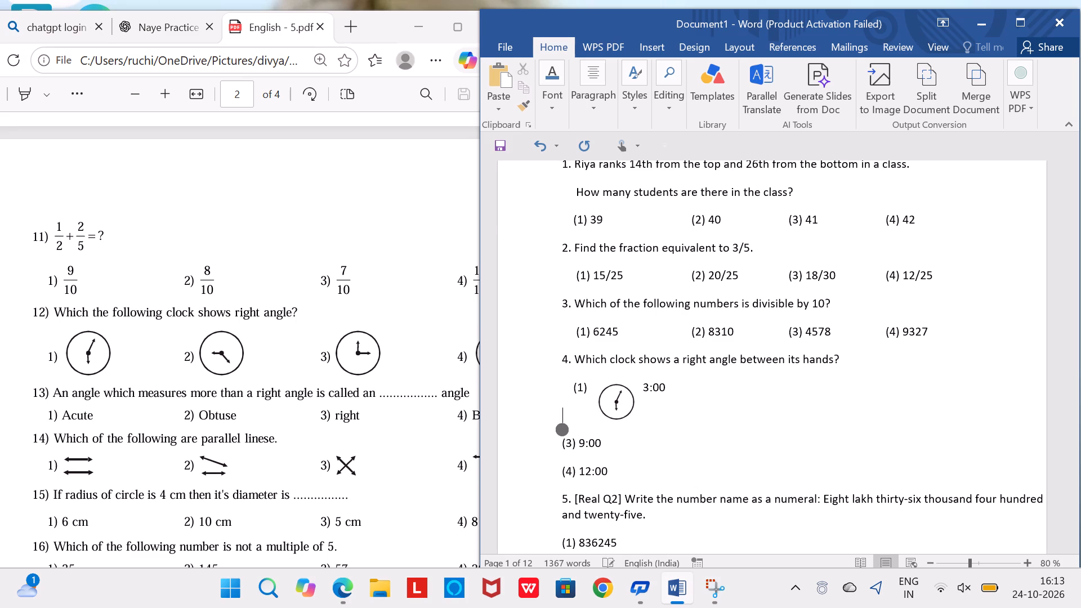
Delete option (4) 12:00 of question 4 together with its line.
{"action": "key", "text": "Down"}
{"action": "key", "text": "Down"}
{"action": "key", "text": "Down"}
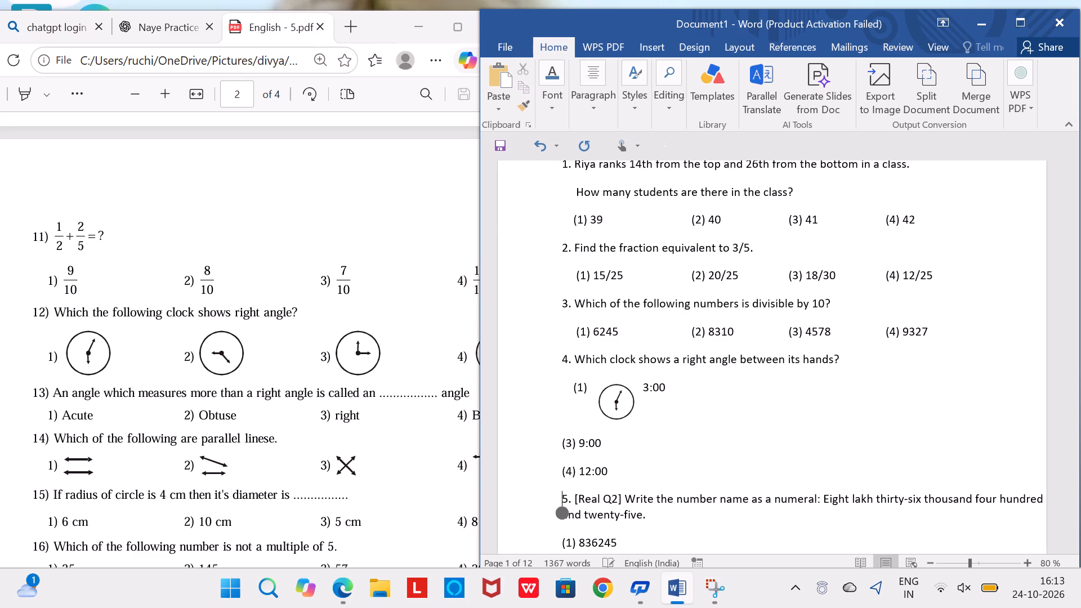
{"action": "key", "text": "Up"}
{"action": "key", "text": "Right"}
{"action": "key", "text": "Right"}
{"action": "key", "text": "Right"}
{"action": "key", "text": "Right"}
{"action": "key", "text": "Right"}
{"action": "key", "text": "Right"}
{"action": "key", "text": "Right"}
{"action": "key", "text": "Right"}
{"action": "key", "text": "Right"}
{"action": "key", "text": "BackSpace"}
{"action": "key", "text": "BackSpace"}
{"action": "key", "text": "BackSpace"}
{"action": "key", "text": "BackSpace"}
{"action": "key", "text": "BackSpace"}
{"action": "key", "text": "BackSpace"}
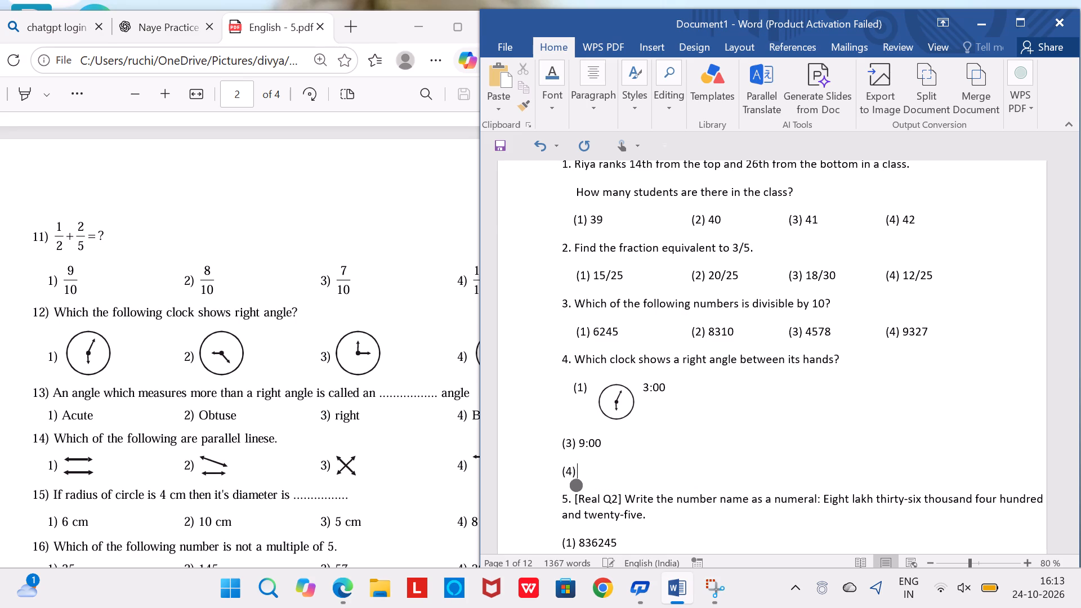
{"action": "key", "text": "BackSpace"}
{"action": "key", "text": "BackSpace"}
{"action": "key", "text": "BackSpace"}
{"action": "key", "text": "BackSpace"}
Delete option (3) 9:00 of question 4 together with its line.
{"action": "key", "text": "BackSpace"}
{"action": "key", "text": "BackSpace"}
{"action": "key", "text": "BackSpace"}
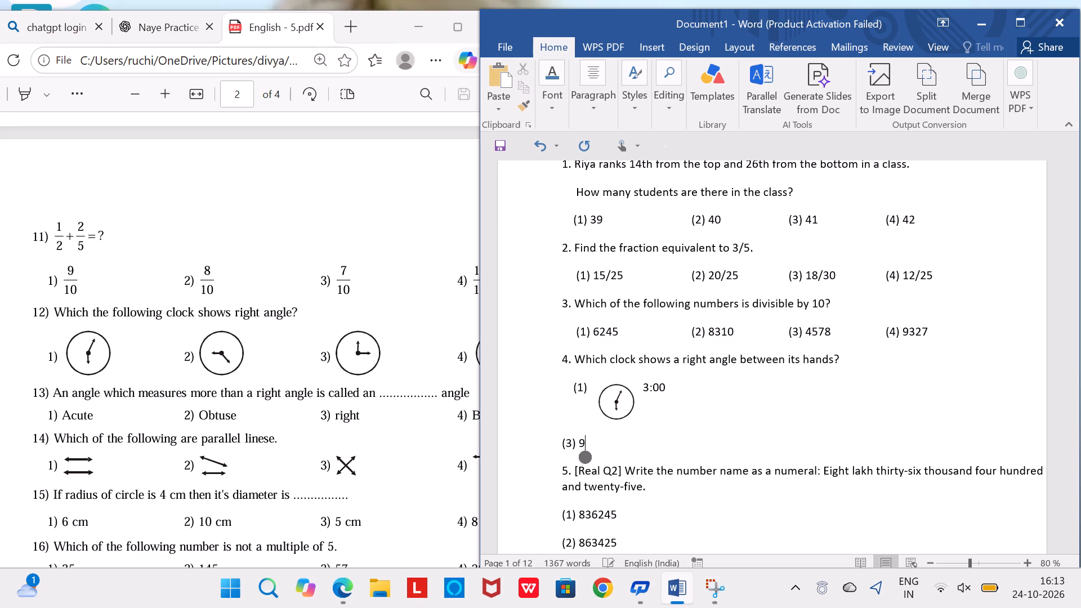
{"action": "key", "text": "BackSpace"}
{"action": "key", "text": "BackSpace"}
{"action": "key", "text": "BackSpace"}
{"action": "key", "text": "BackSpace"}
{"action": "key", "text": "BackSpace"}
{"action": "key", "text": "BackSpace"}
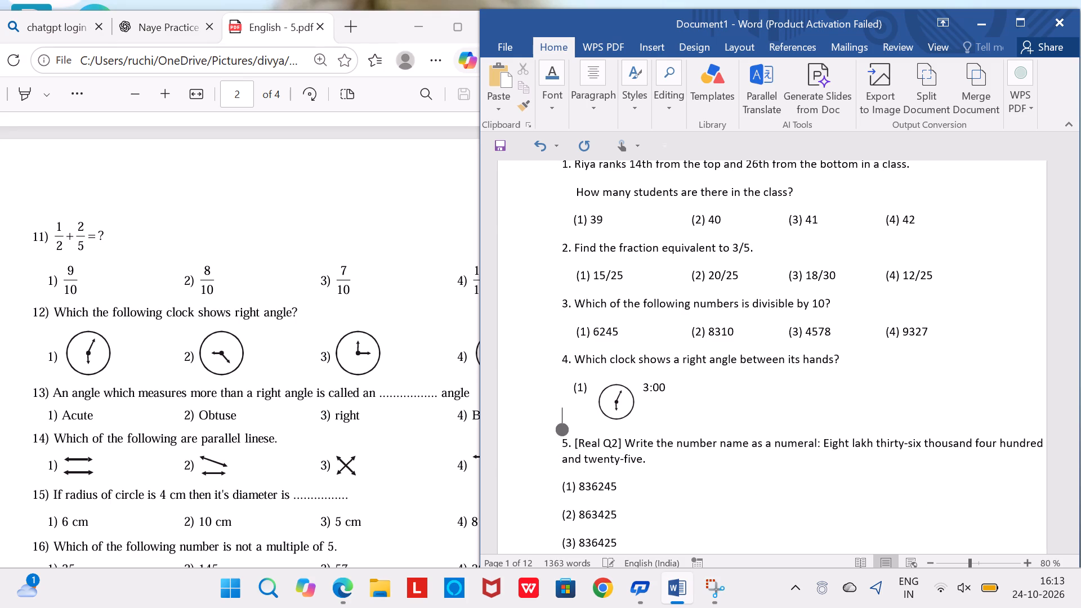
Remove the empty option line under the clock and delete the 3:00 text beside it in question 4.
{"action": "key", "text": "BackSpace"}
{"action": "key", "text": "BackSpace"}
{"action": "key", "text": "BackSpace"}
{"action": "key", "text": "BackSpace"}
{"action": "key", "text": "BackSpace"}
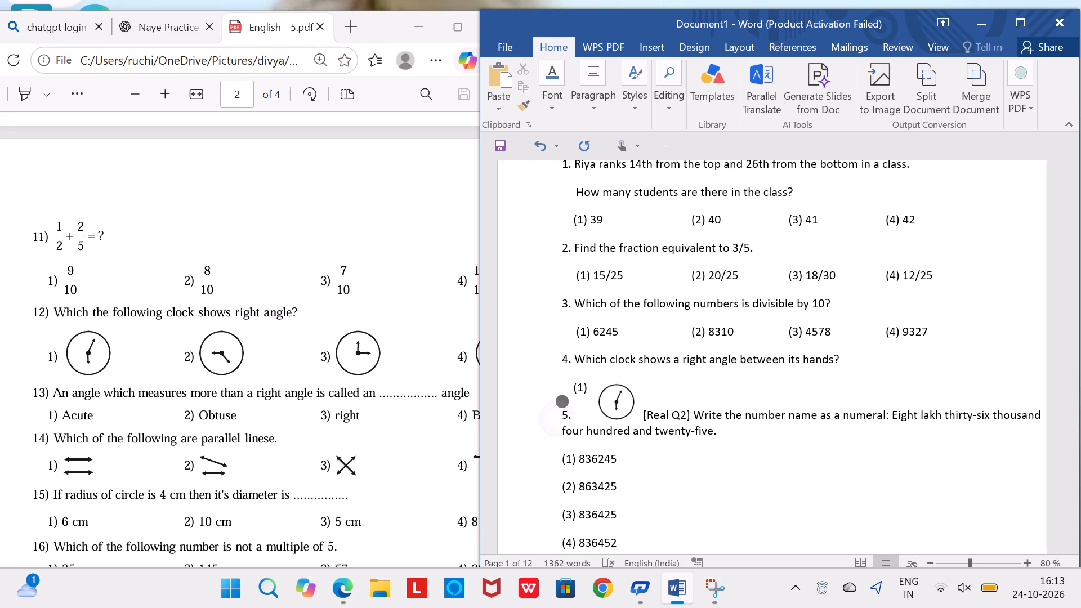
Insert an empty line between question 4's option line and question 5.
{"action": "key", "text": "Return"}
{"action": "key", "text": "BackSpace"}
{"action": "key", "text": "Down"}
{"action": "key", "text": "Return"}
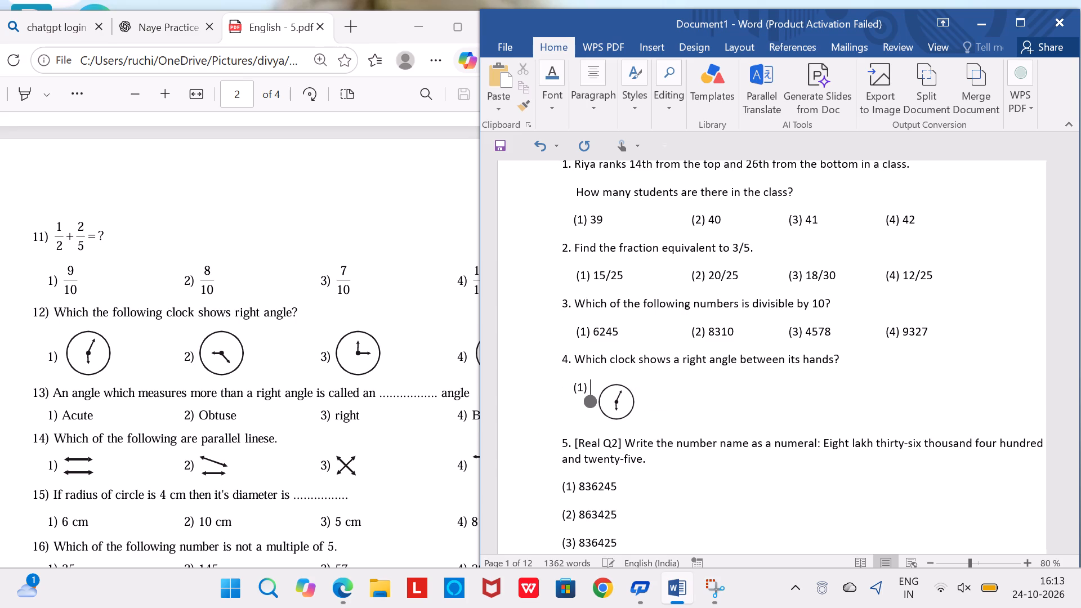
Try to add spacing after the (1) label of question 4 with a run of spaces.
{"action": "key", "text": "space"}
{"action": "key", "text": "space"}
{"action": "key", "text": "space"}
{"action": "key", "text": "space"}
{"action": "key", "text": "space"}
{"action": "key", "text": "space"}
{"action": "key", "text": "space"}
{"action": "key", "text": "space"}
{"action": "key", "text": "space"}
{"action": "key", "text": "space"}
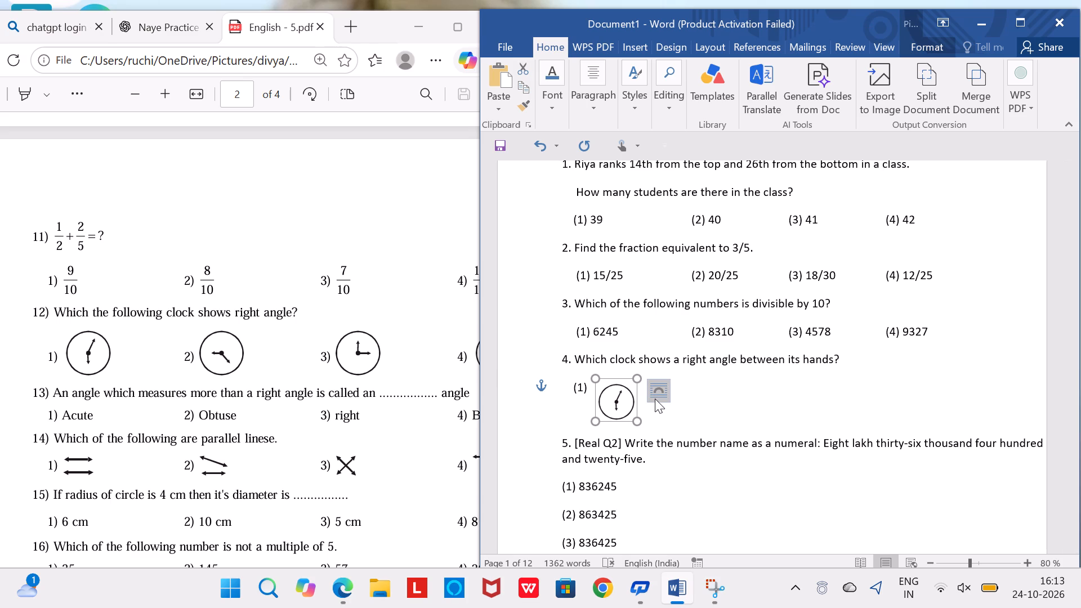
Cut the clock picture from question 4's option line.
{"action": "right_click", "coordinate": [655, 399]}
{"action": "right_click", "coordinate": [628, 395]}
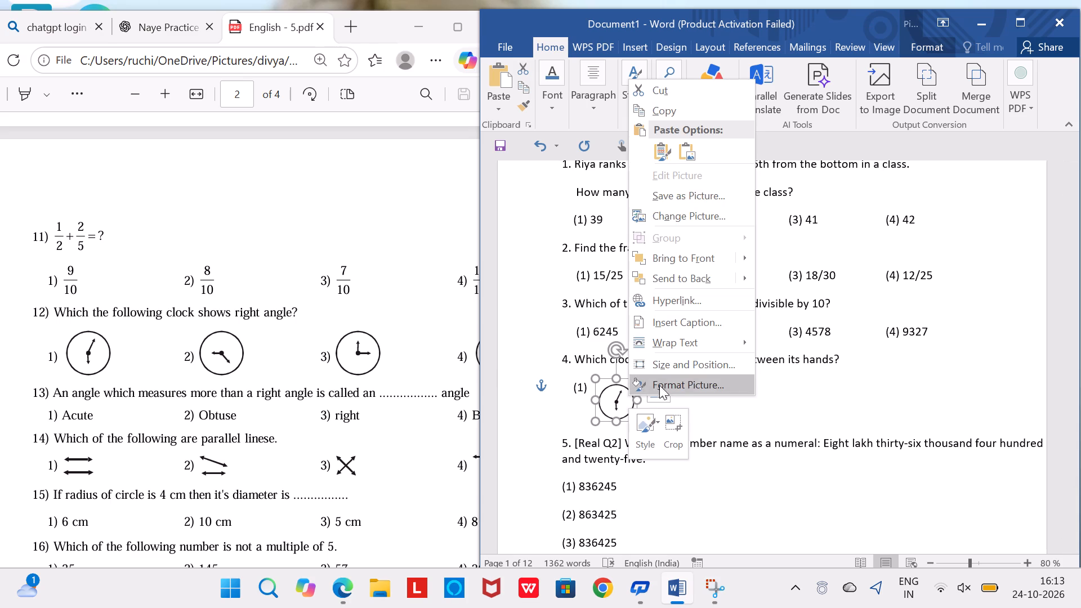
{"action": "left_click", "coordinate": [698, 91]}
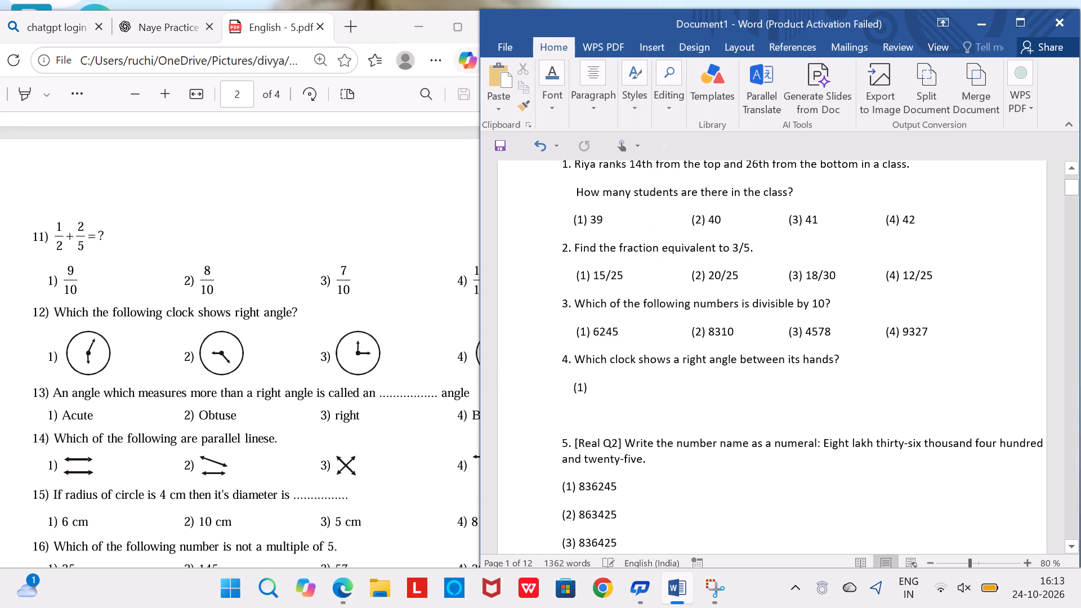
Add a (2) label on question 4's option line, tabbed over to align with the (2) options above.
{"action": "key", "text": "Right"}
{"action": "key", "text": "Right"}
{"action": "key", "text": "Right"}
{"action": "key", "text": "Right"}
{"action": "key", "text": "Right"}
{"action": "key", "text": "Right"}
{"action": "key", "text": "Tab"}
{"action": "key", "text": "Tab"}
{"action": "key", "text": "Tab"}
{"action": "key", "text": "Tab"}
{"action": "key", "text": "shift+parenleft"}
{"action": "key", "text": "2"}
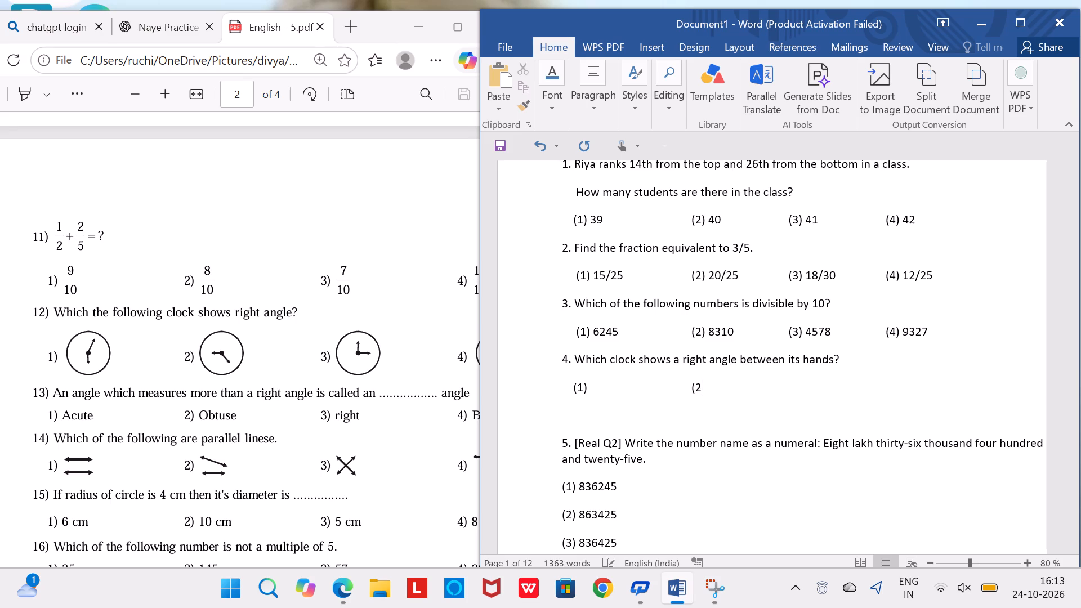
{"action": "type", "text": ")"}
Add a (3) label on question 4's option line, tabbed over to align with the (3) options above.
{"action": "key", "text": "space"}
{"action": "key", "text": "Tab"}
{"action": "key", "text": "Tab"}
{"action": "key", "text": "Tab"}
{"action": "key", "text": "shift+parenleft"}
{"action": "key", "text": "3"}
{"action": "type", "text": ")"}
Add a (4) label on question 4's option line, tabbed over to align with the (4) options above.
{"action": "key", "text": "space"}
{"action": "key", "text": "Tab"}
{"action": "key", "text": "Tab"}
{"action": "key", "text": "Tab"}
{"action": "key", "text": "shift+parenleft"}
{"action": "type", "text": "4)"}
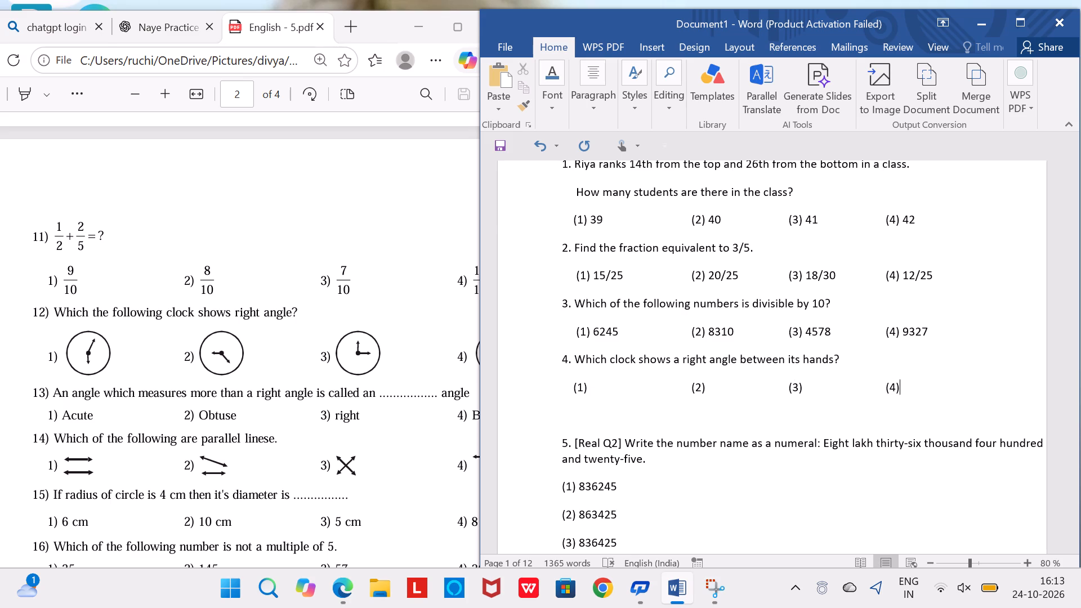
Paste the cut clock picture back and position it just after the (1) label of question 4.
{"action": "key", "text": "ctrl+v"}
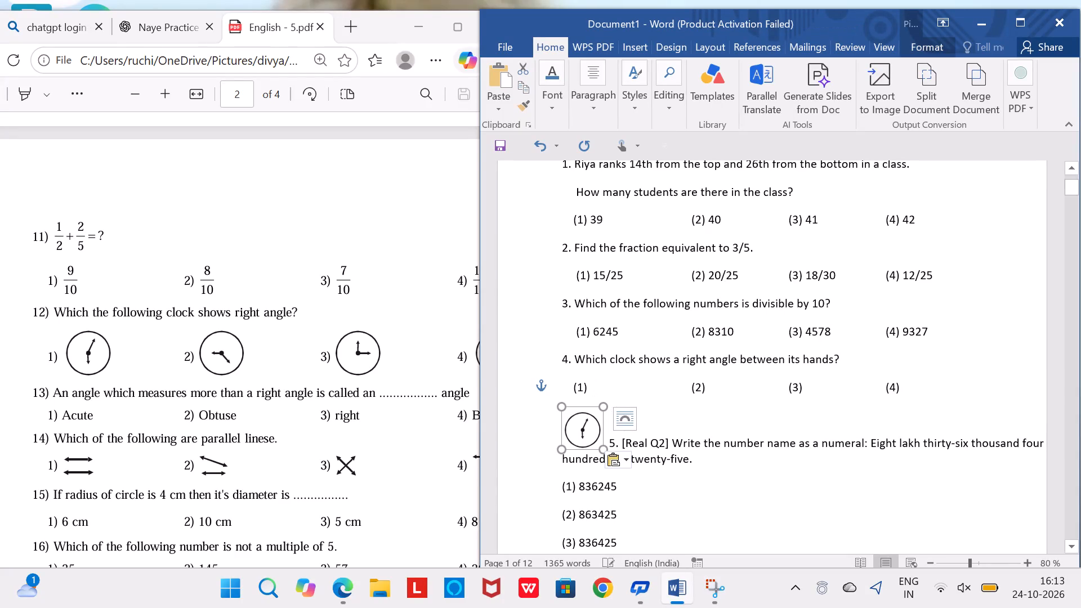
{"action": "left_click", "coordinate": [624, 419]}
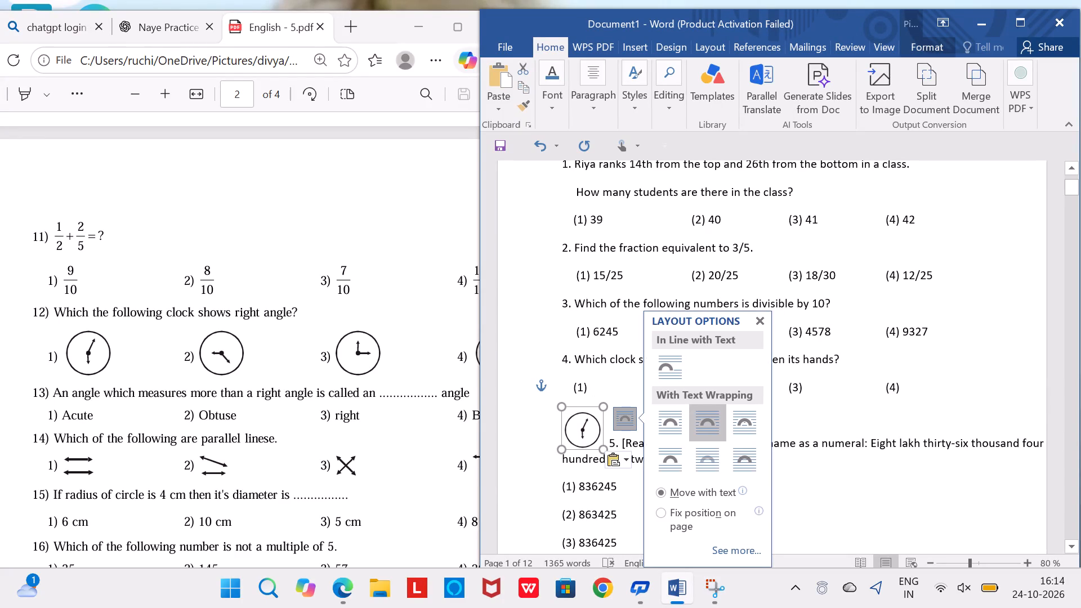
{"action": "left_click_drag", "start_coordinate": [584, 423], "coordinate": [633, 384]}
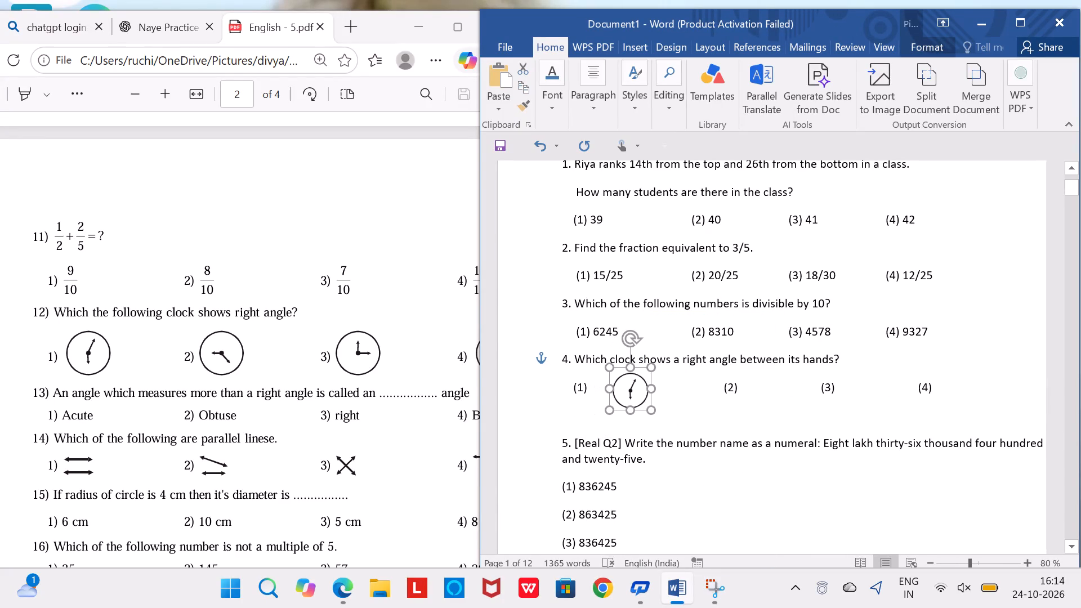
{"action": "left_click_drag", "start_coordinate": [633, 384], "coordinate": [622, 390]}
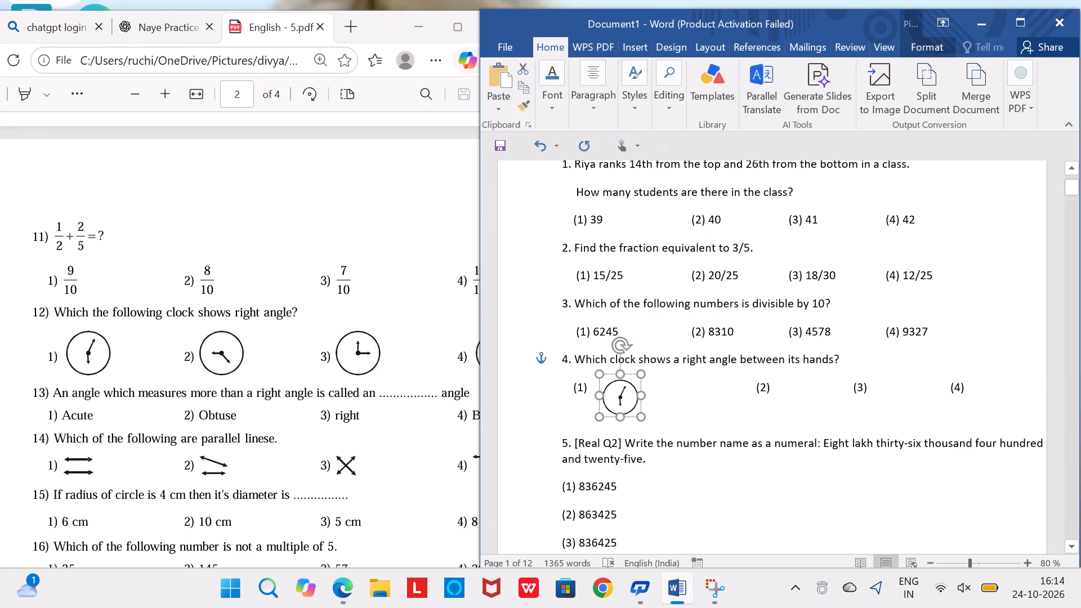
{"action": "left_click_drag", "start_coordinate": [622, 390], "coordinate": [621, 386]}
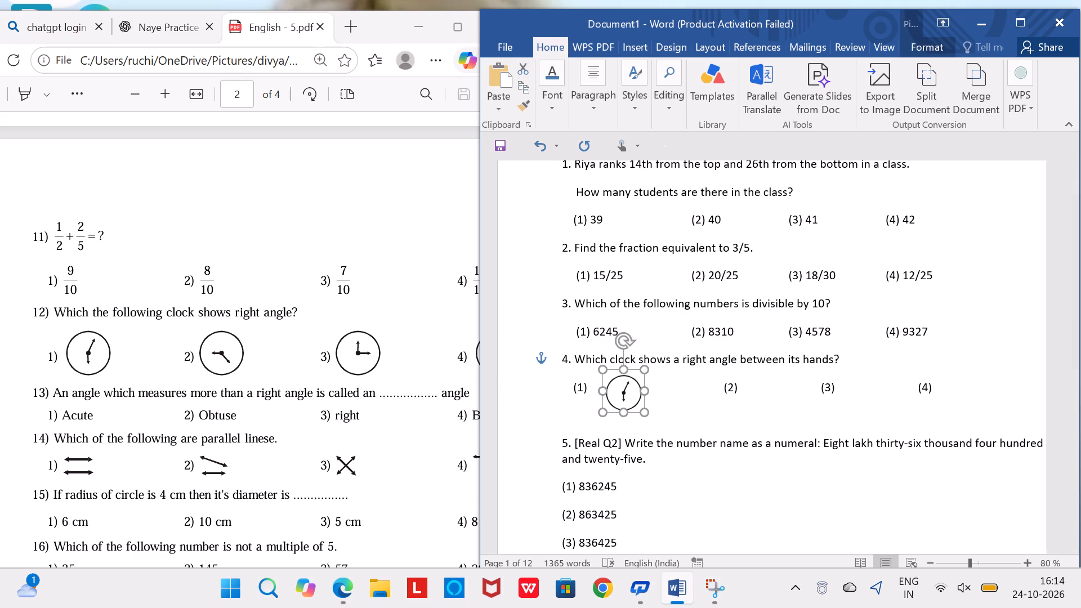
{"action": "left_click_drag", "start_coordinate": [621, 386], "coordinate": [624, 388]}
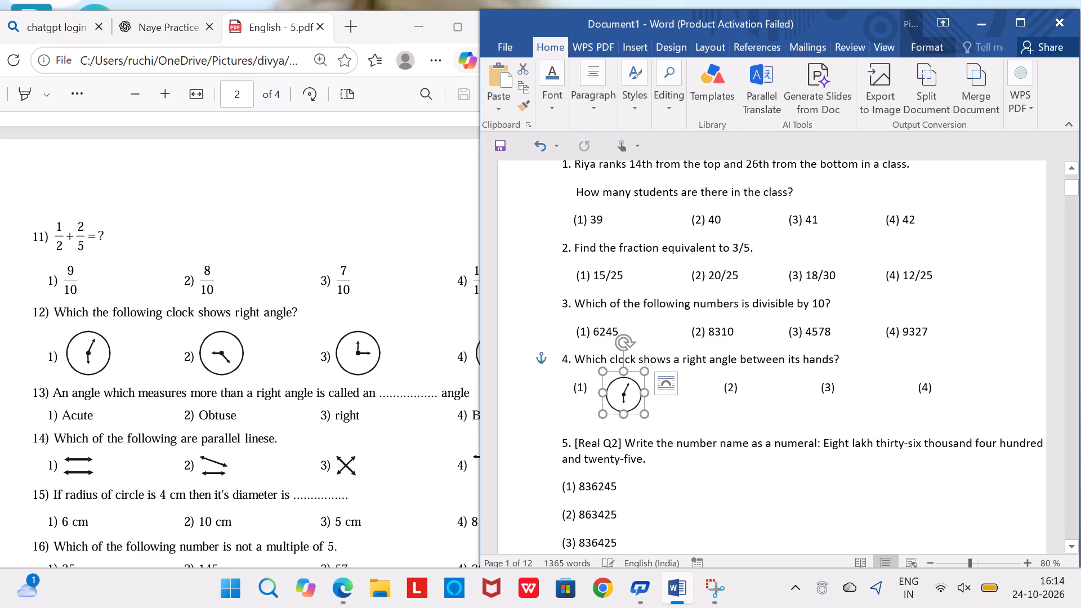
Remove the extra tab before question 4's (2) label so the labels align with the option columns above.
{"action": "left_click", "coordinate": [724, 388]}
{"action": "key", "text": "BackSpace"}
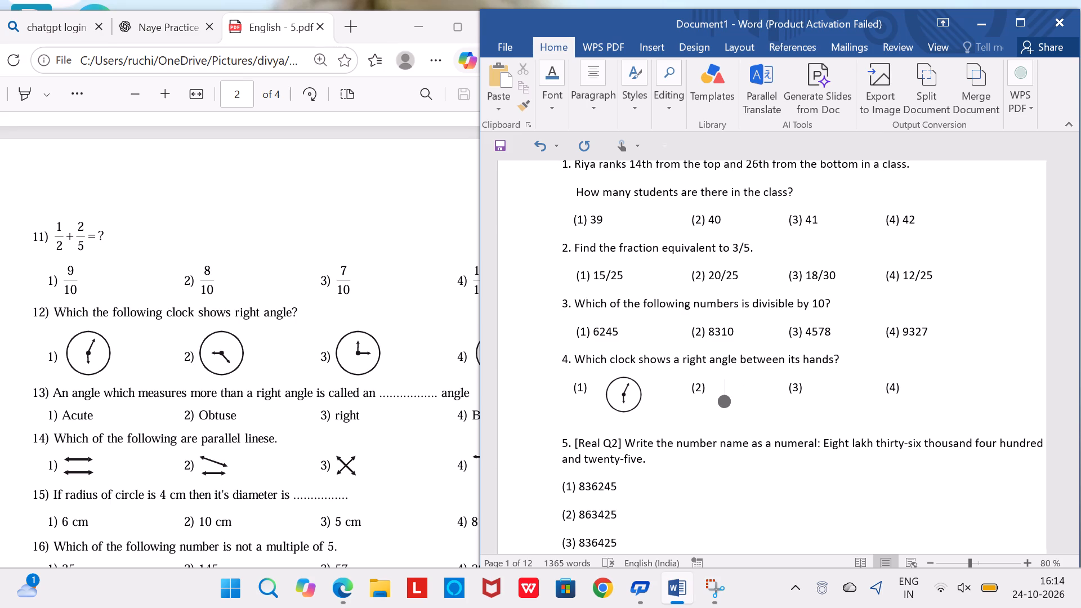
Capture the second clock of question 12 in the English - 5 PDF with Snipping Tool and copy the snip.
{"action": "left_click", "coordinate": [698, 592]}
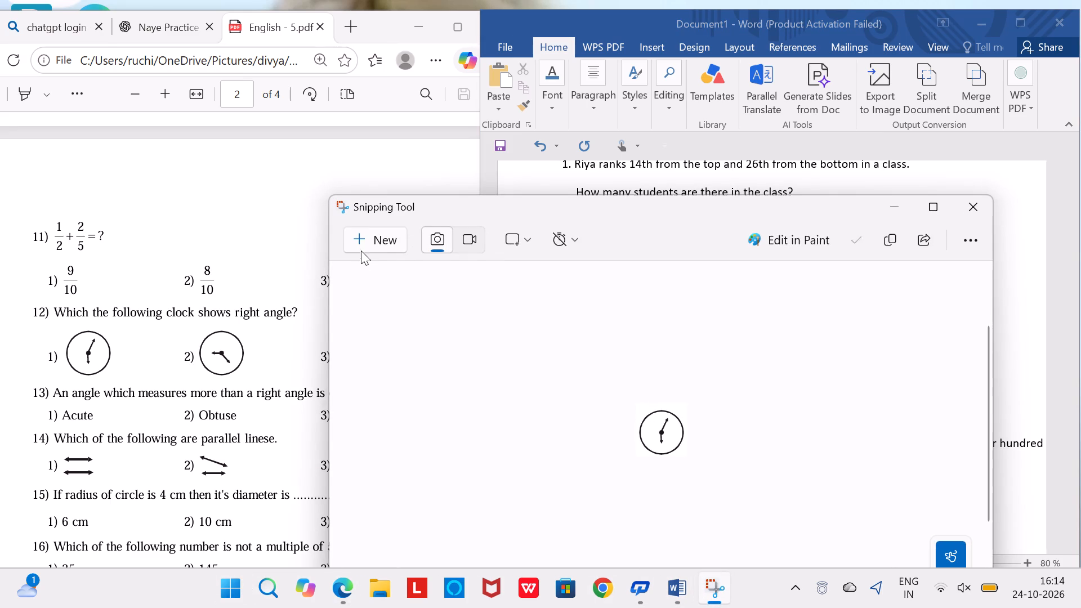
{"action": "left_click", "coordinate": [359, 243]}
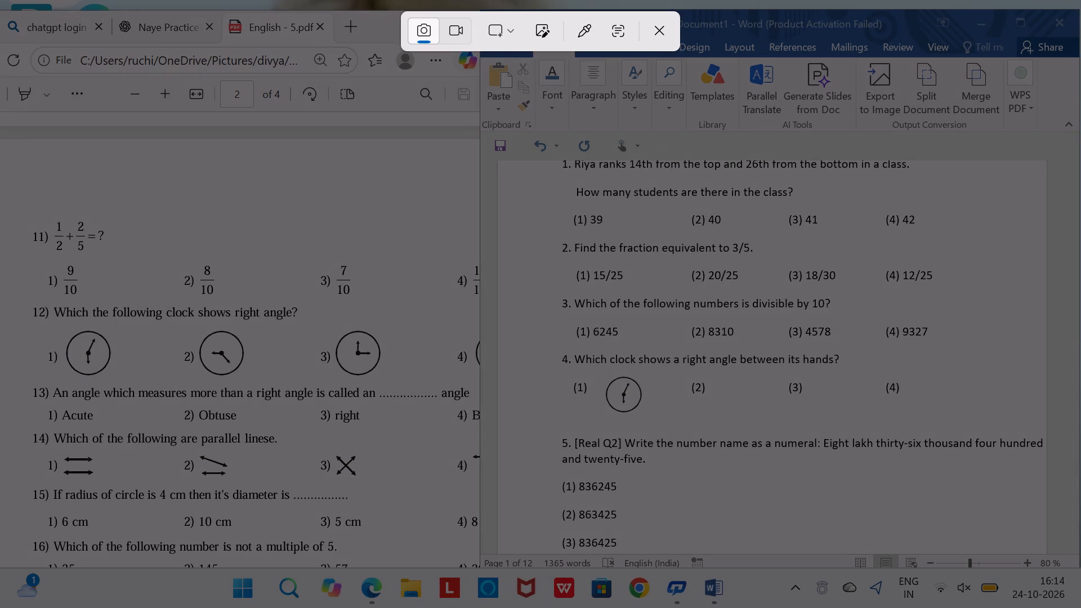
{"action": "right_click_drag", "start_coordinate": [198, 324], "coordinate": [235, 375]}
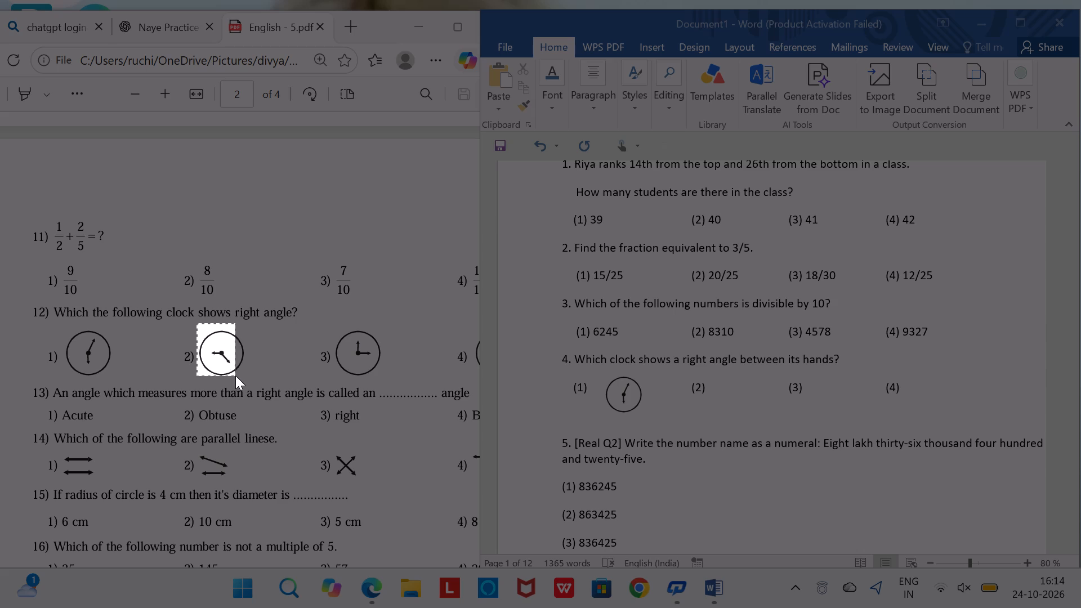
{"action": "right_click_drag", "start_coordinate": [235, 375], "coordinate": [248, 377]}
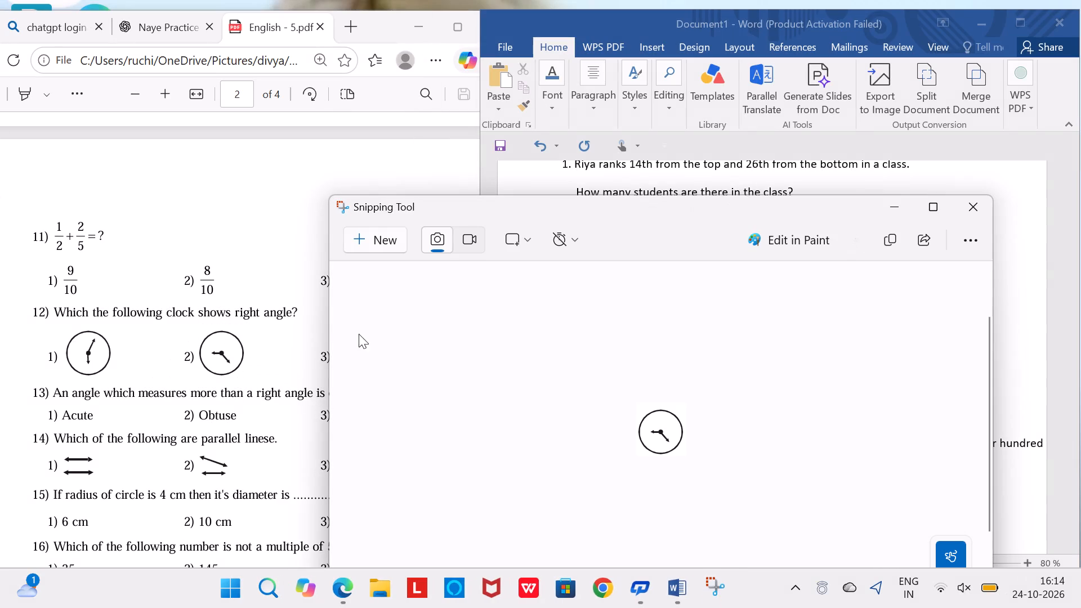
{"action": "left_click", "coordinate": [898, 241]}
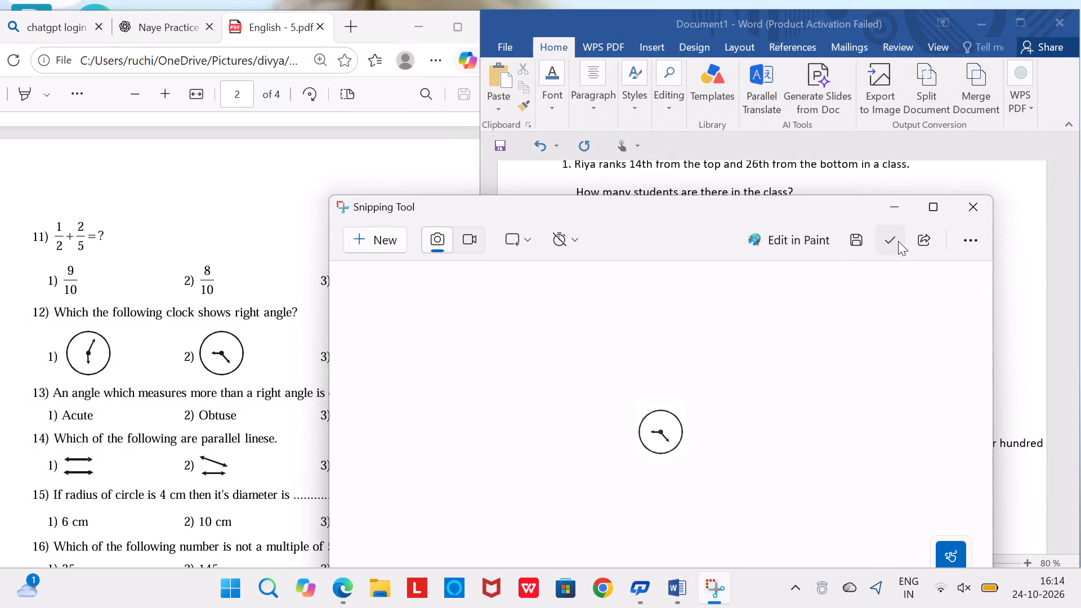
{"action": "left_click", "coordinate": [896, 205]}
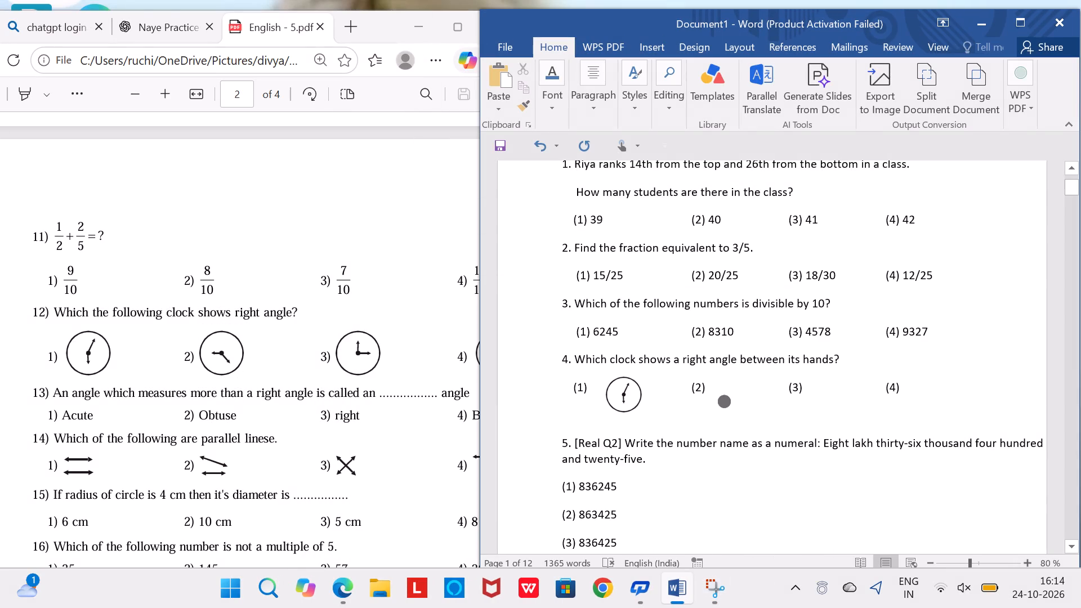
Reduce the gap after question 4's (2) label to a single space and paste the second clock picture there.
{"action": "key", "text": "BackSpace"}
{"action": "key", "text": "BackSpace"}
{"action": "key", "text": "space"}
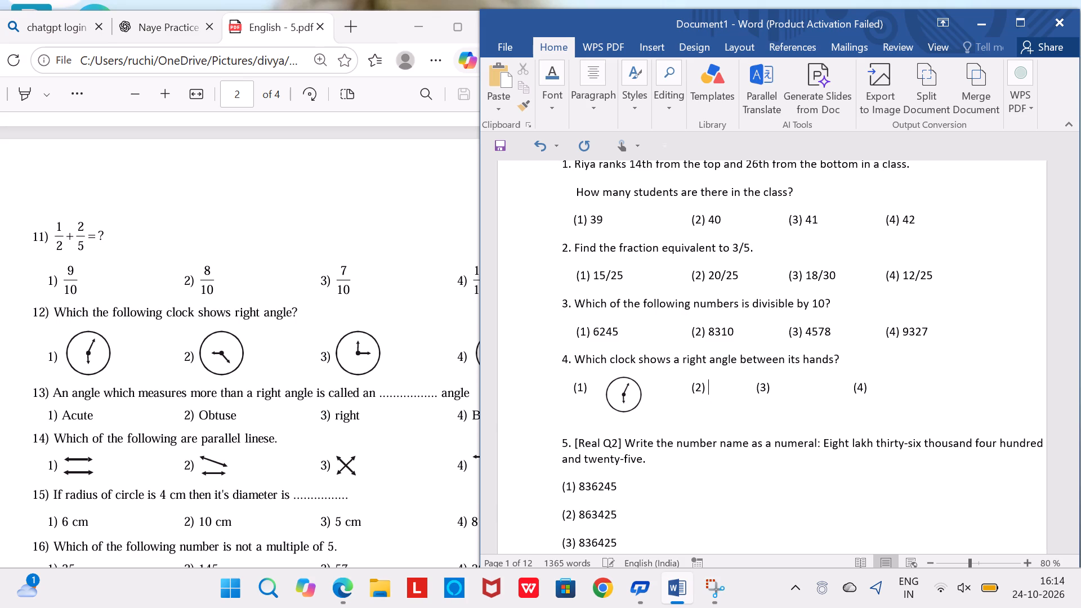
{"action": "key", "text": "ctrl+v"}
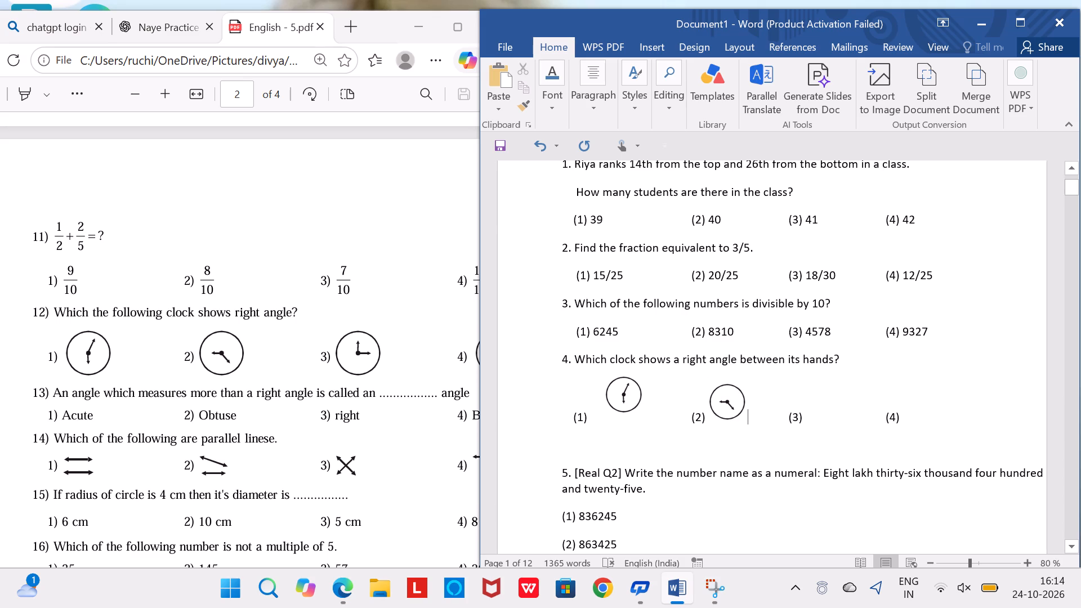
Give question 4's second clock picture tight text wrapping and position it just after the (2) label.
{"action": "left_click", "coordinate": [732, 391]}
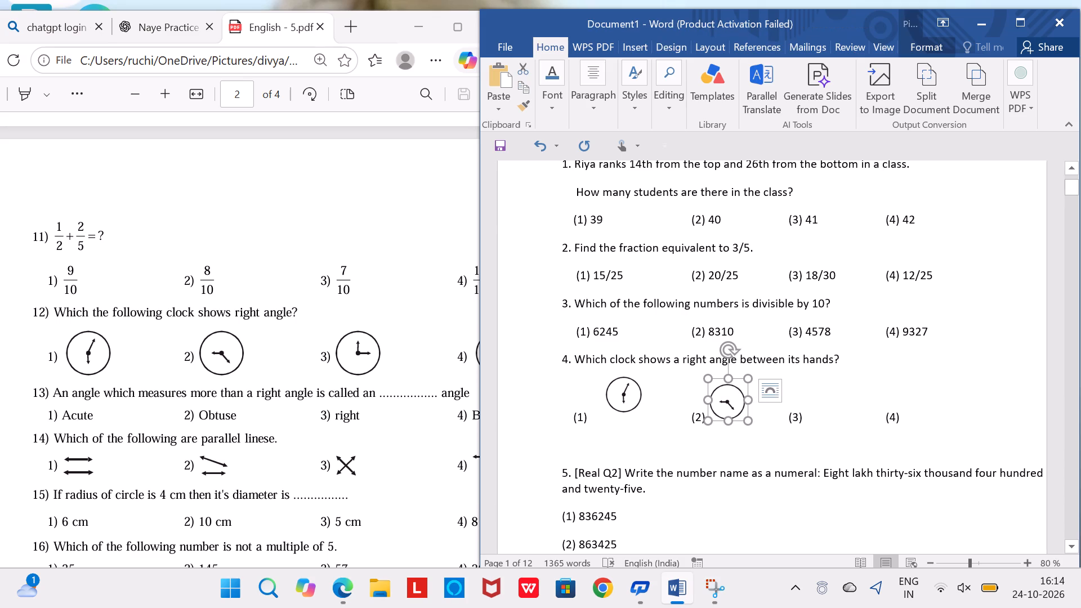
{"action": "left_click", "coordinate": [774, 394]}
{"action": "left_click", "coordinate": [849, 427]}
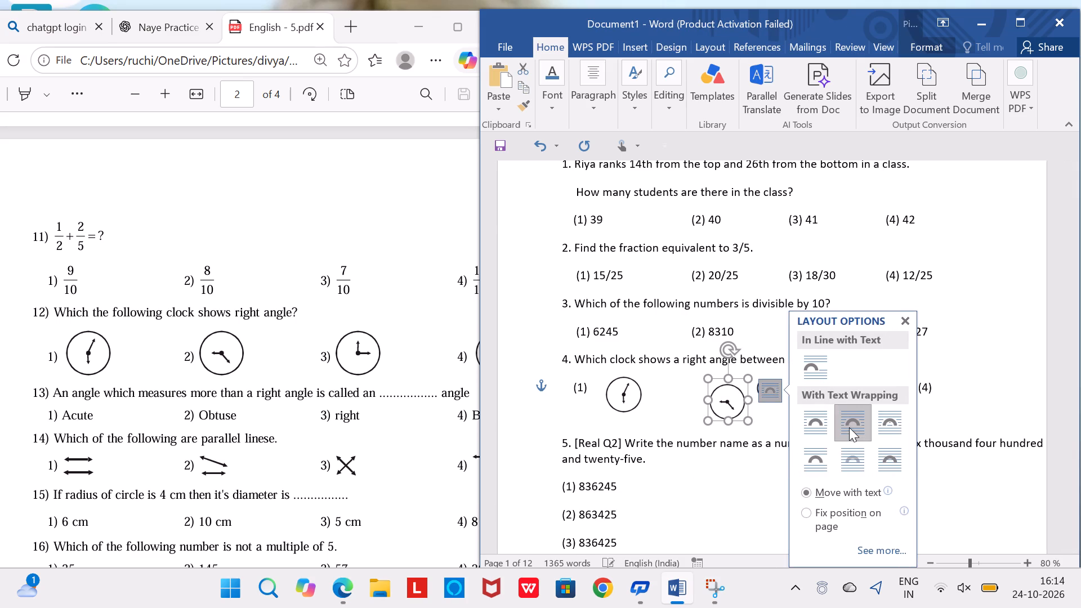
{"action": "left_click_drag", "start_coordinate": [734, 397], "coordinate": [750, 394]}
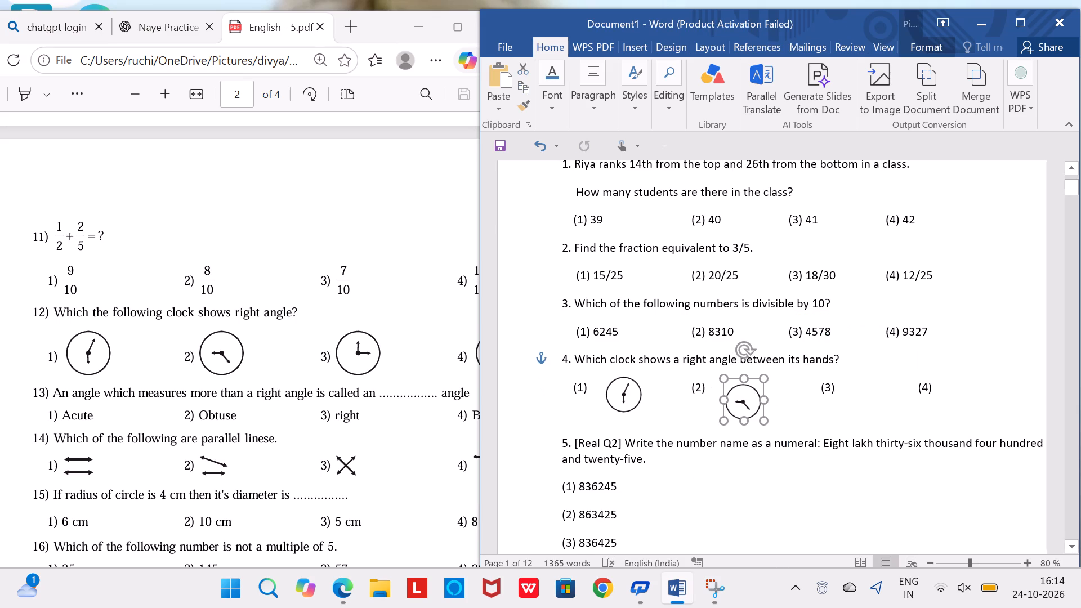
{"action": "left_click_drag", "start_coordinate": [750, 394], "coordinate": [746, 394]}
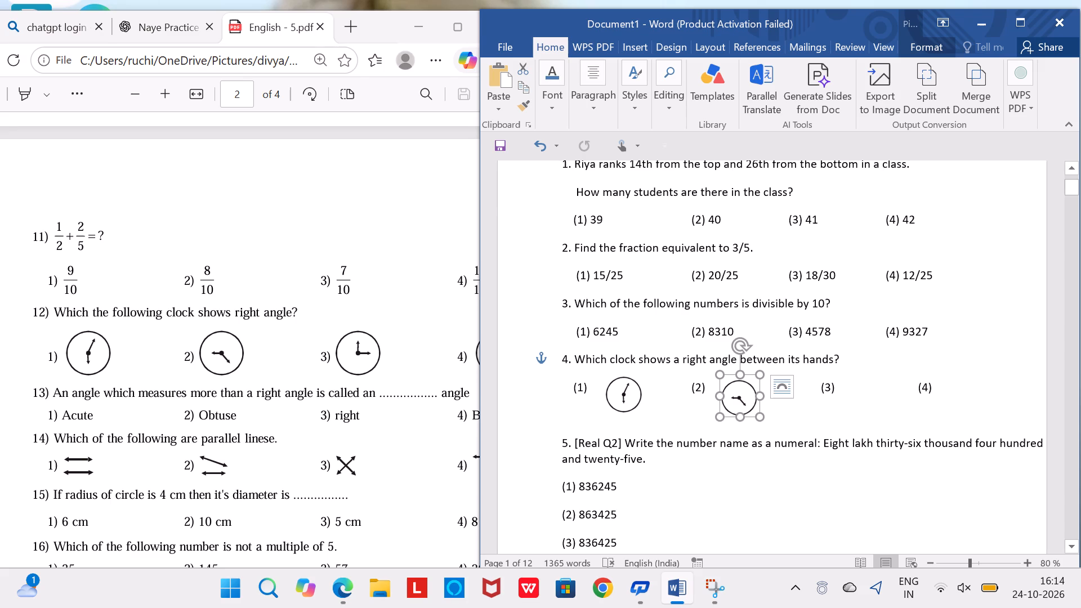
{"action": "right_click", "coordinate": [746, 394]}
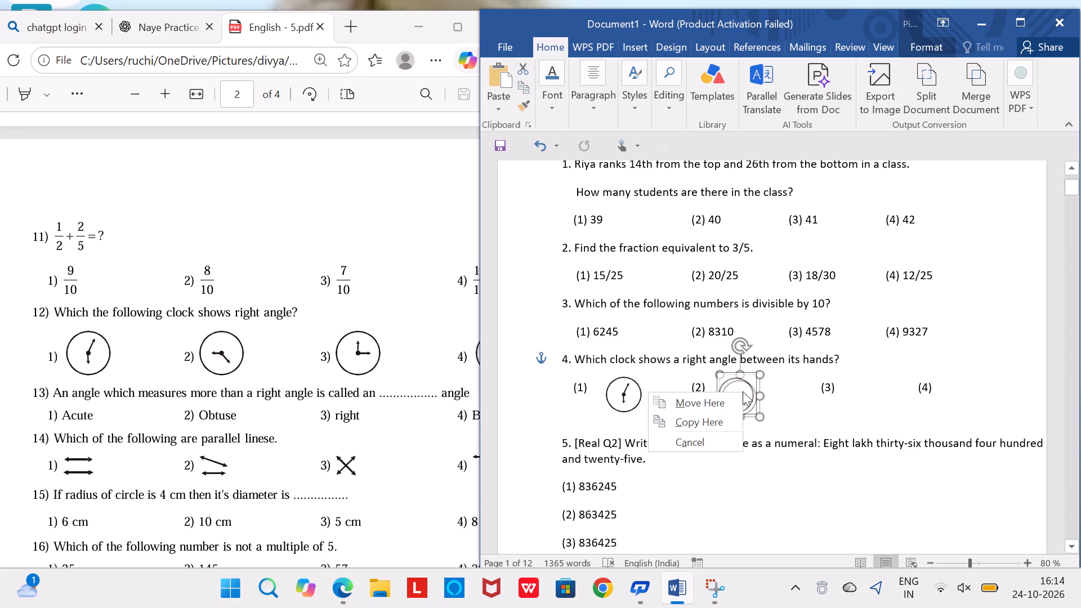
{"action": "left_click", "coordinate": [729, 397]}
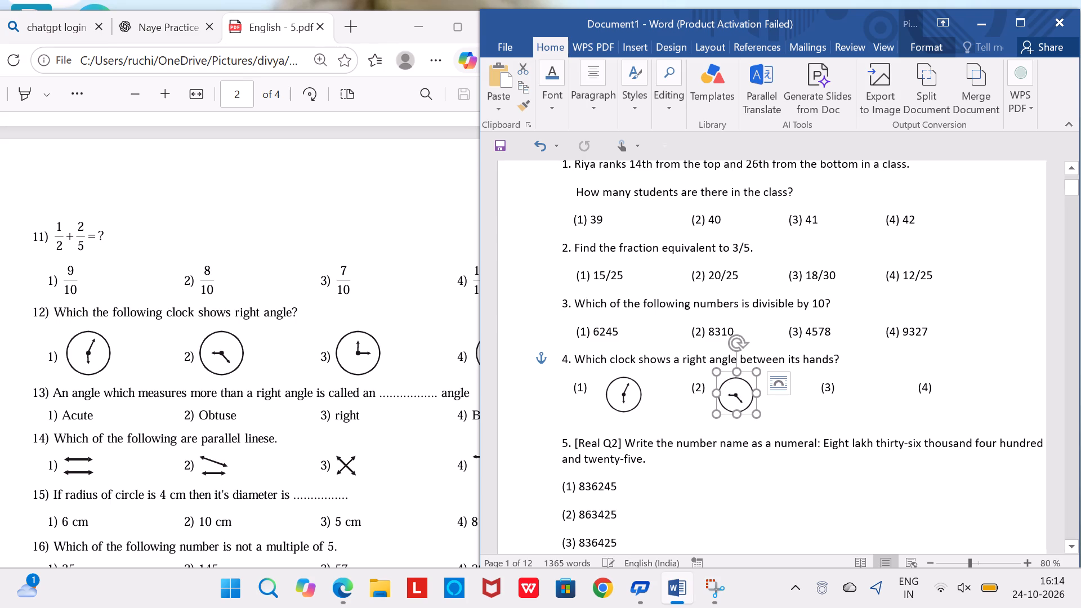
{"action": "left_click", "coordinate": [814, 445]}
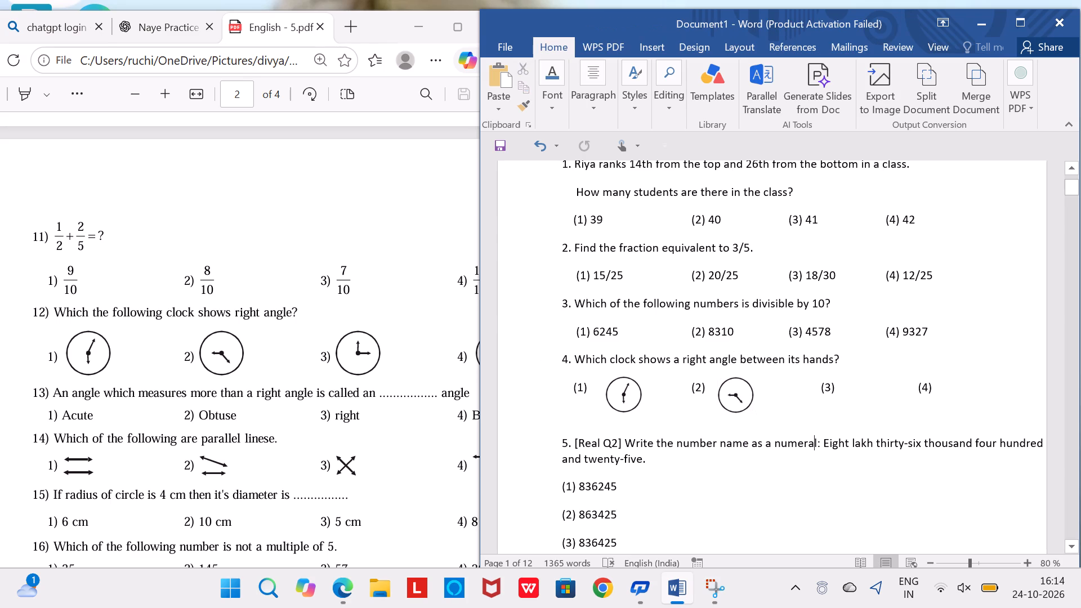
Capture the third clock of question 12 in the English - 5 PDF with Snipping Tool and copy the snip.
{"action": "left_click", "coordinate": [698, 588]}
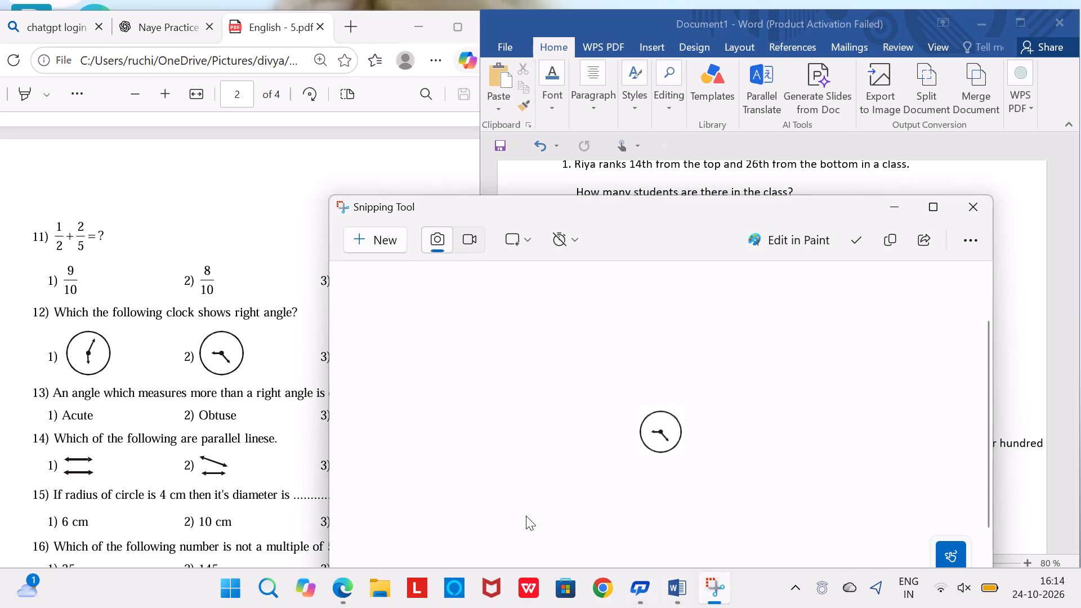
{"action": "left_click", "coordinate": [355, 243]}
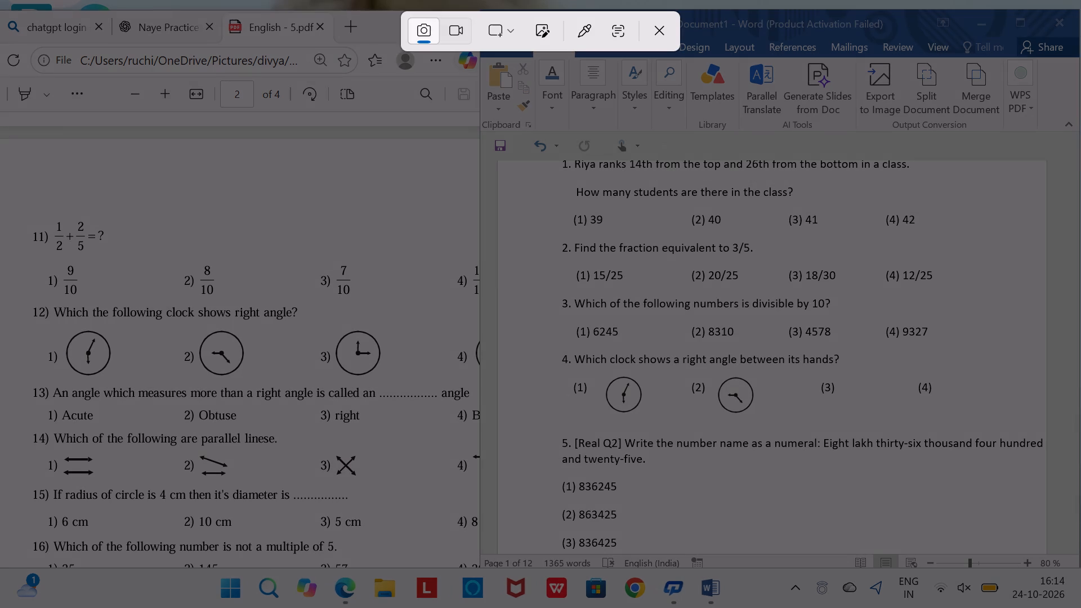
{"action": "left_click_drag", "start_coordinate": [335, 326], "coordinate": [382, 375]}
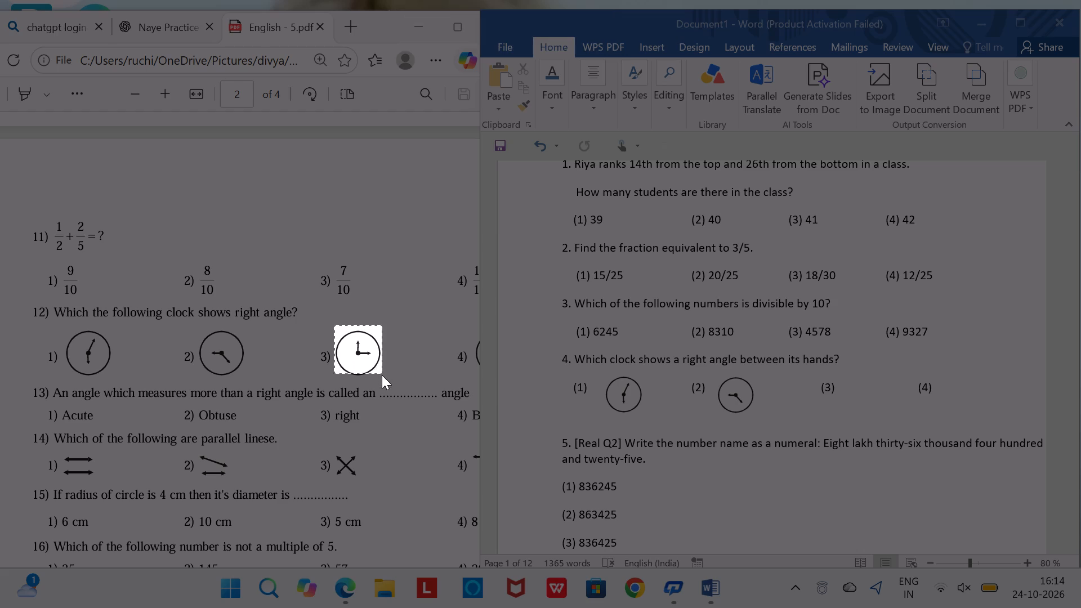
{"action": "left_click_drag", "start_coordinate": [382, 375], "coordinate": [382, 377]}
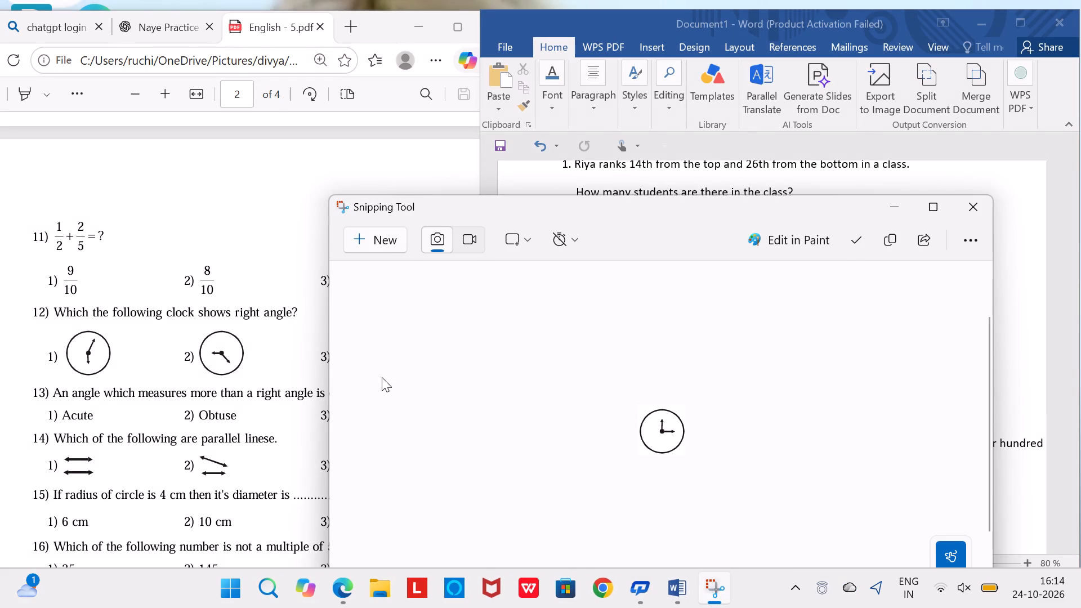
{"action": "left_click", "coordinate": [882, 238]}
{"action": "left_click", "coordinate": [902, 208]}
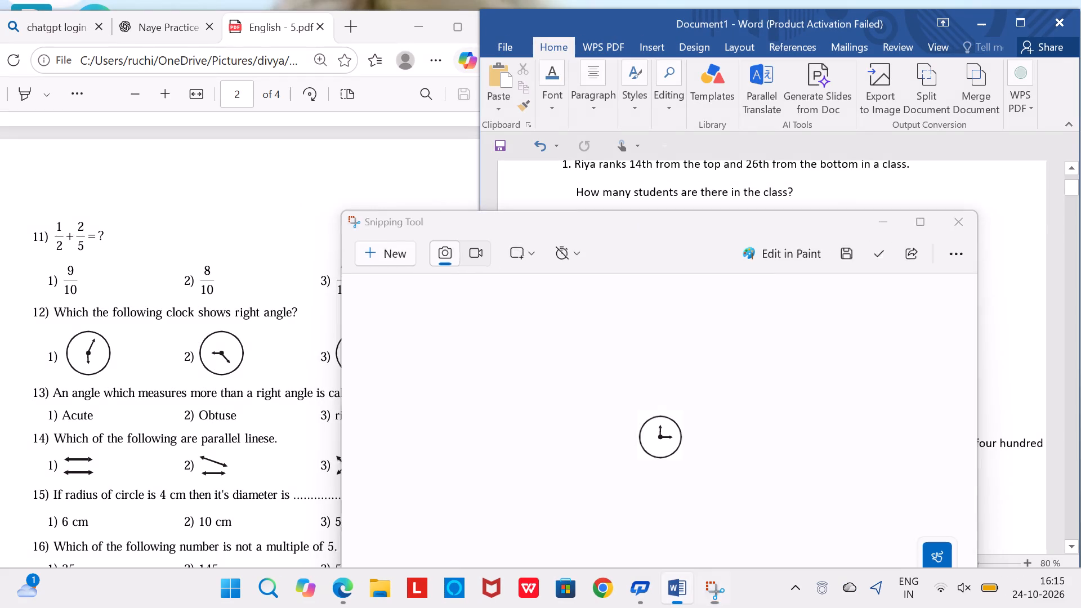
Paste the third clock after question 4's (3) label, give it tight text wrapping and align it with the other clocks.
{"action": "left_click", "coordinate": [855, 391]}
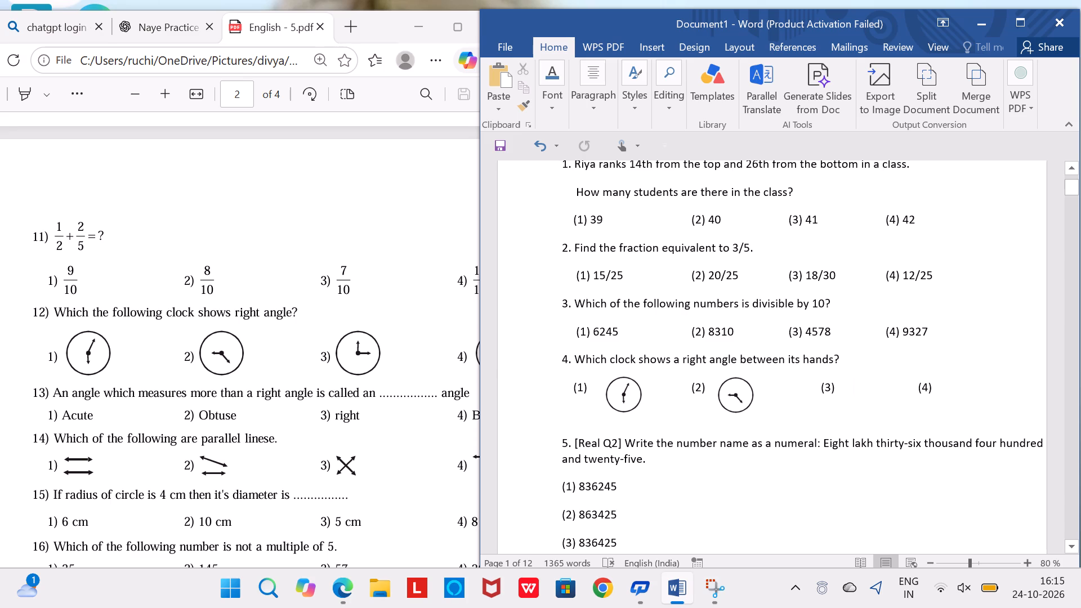
{"action": "key", "text": "ctrl+v"}
{"action": "left_click", "coordinate": [855, 391]}
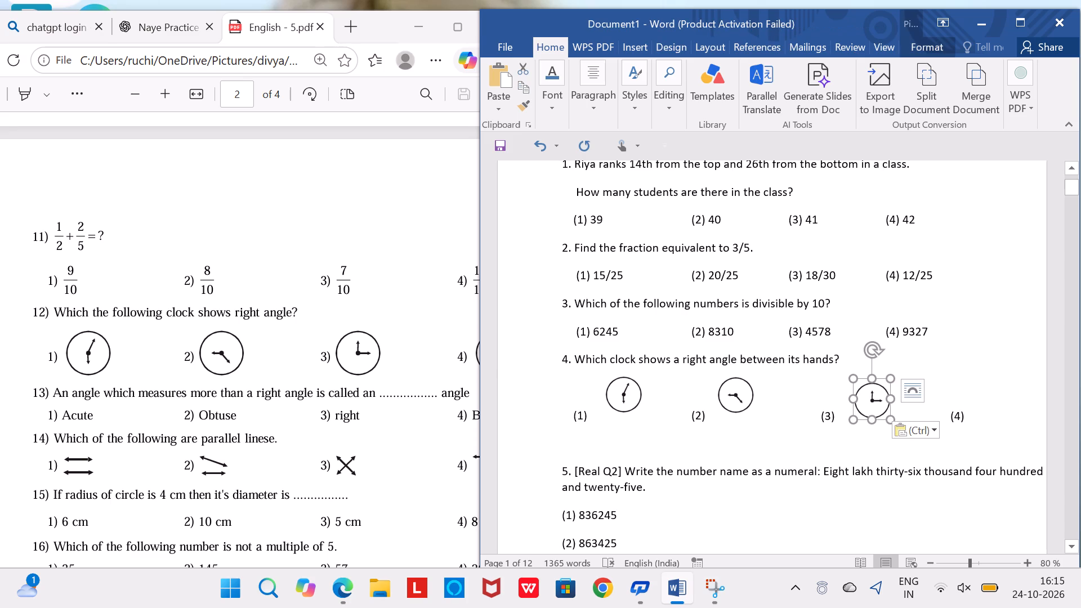
{"action": "left_click", "coordinate": [904, 401]}
{"action": "left_click", "coordinate": [992, 426]}
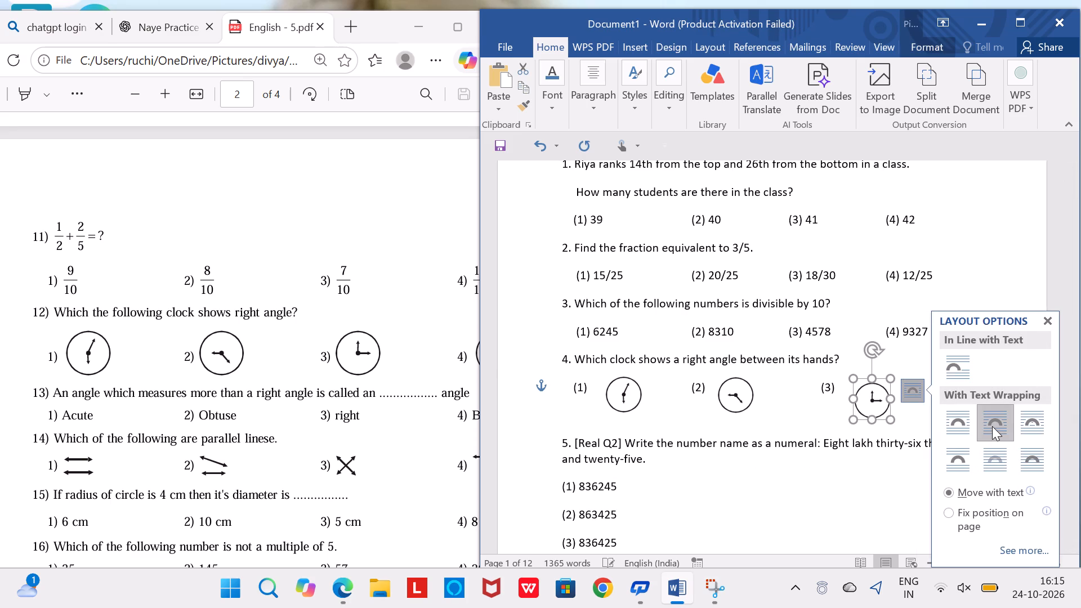
{"action": "right_click_drag", "start_coordinate": [866, 397], "coordinate": [856, 391]}
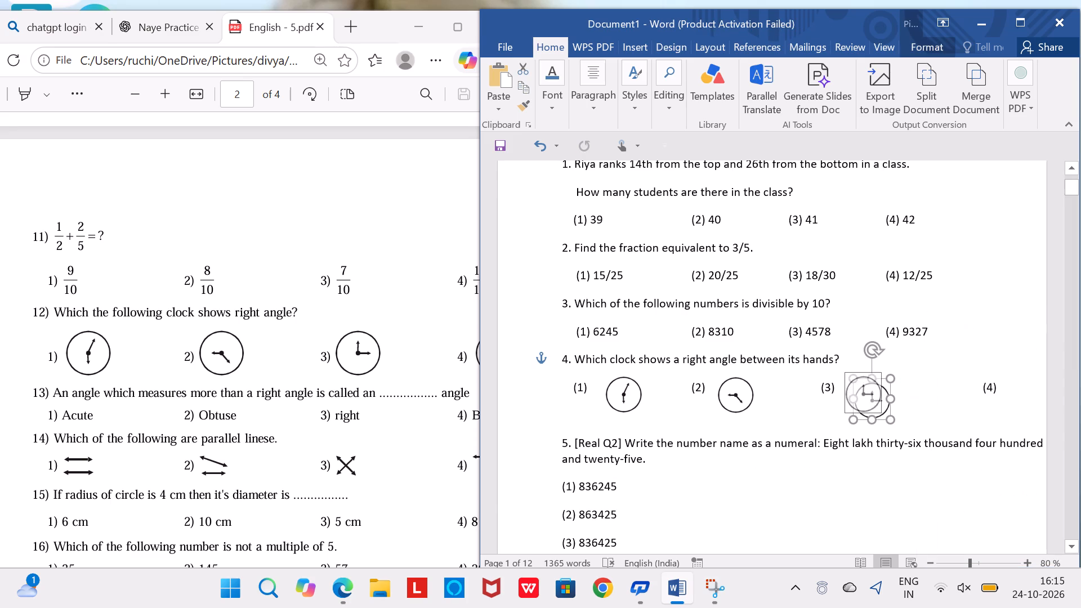
{"action": "right_click_drag", "start_coordinate": [856, 391], "coordinate": [856, 394]}
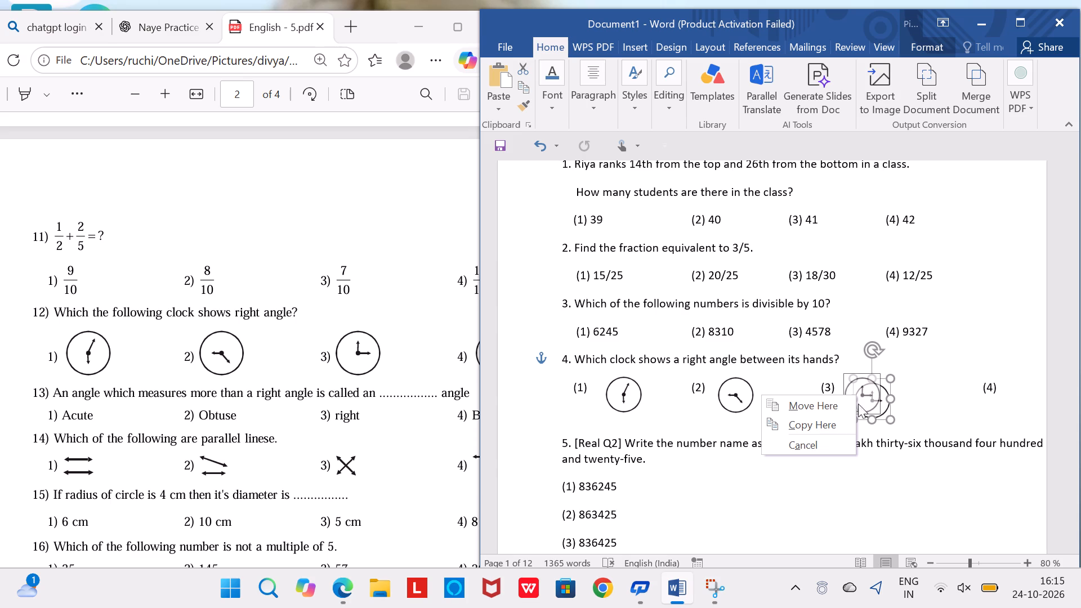
{"action": "left_click", "coordinate": [835, 404]}
Remove the extra tab before question 4's (3) label so it aligns with the option column above.
{"action": "left_click", "coordinate": [814, 391]}
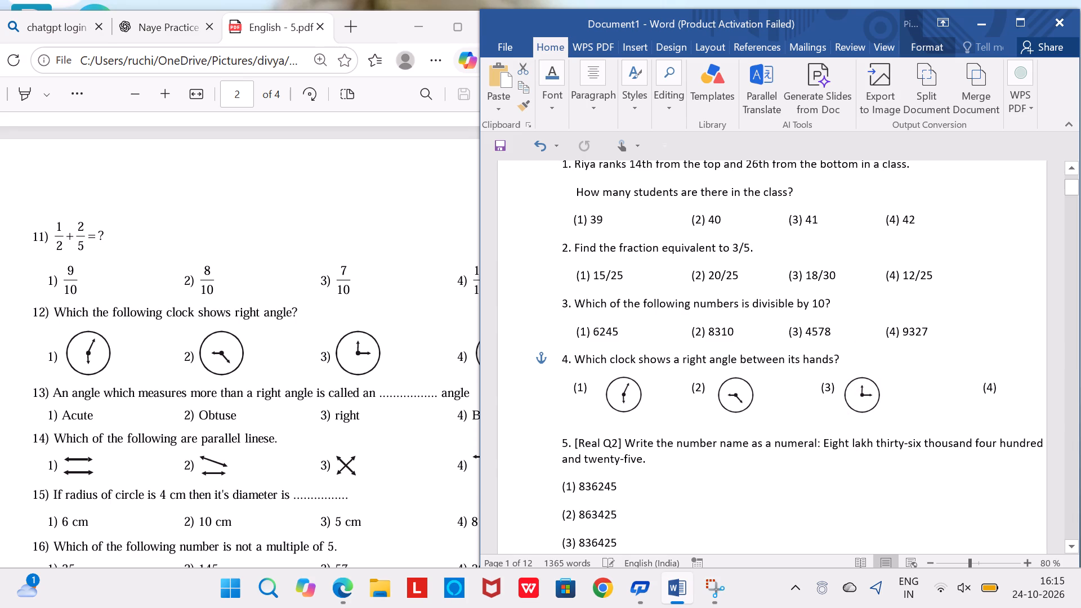
{"action": "key", "text": "BackSpace"}
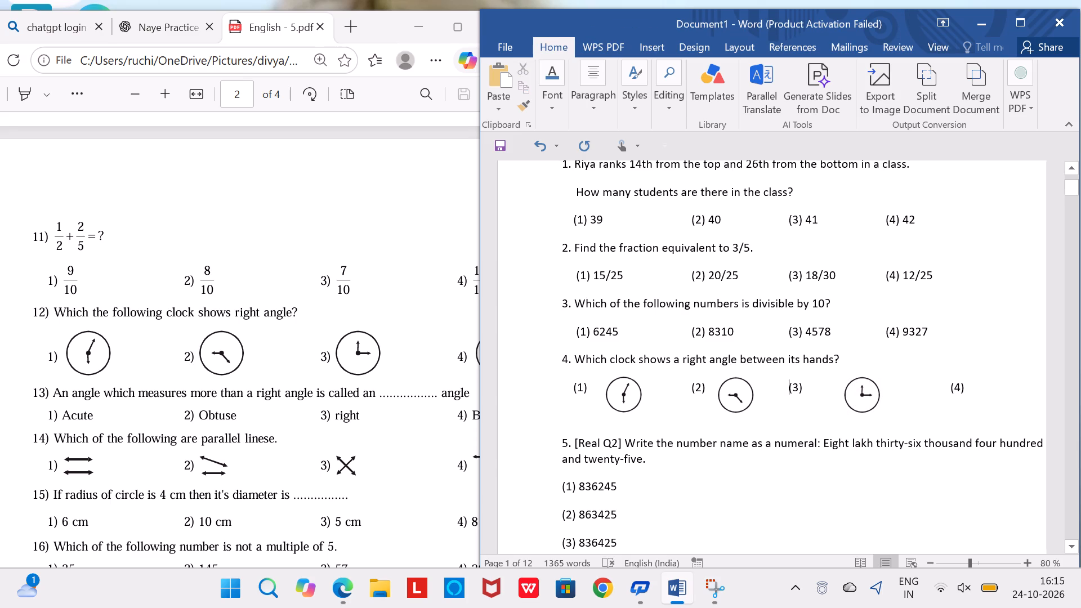
Move the third clock picture of question 4 next to its realigned (3) label.
{"action": "left_click", "coordinate": [872, 388]}
{"action": "right_click_drag", "start_coordinate": [872, 388], "coordinate": [845, 388]}
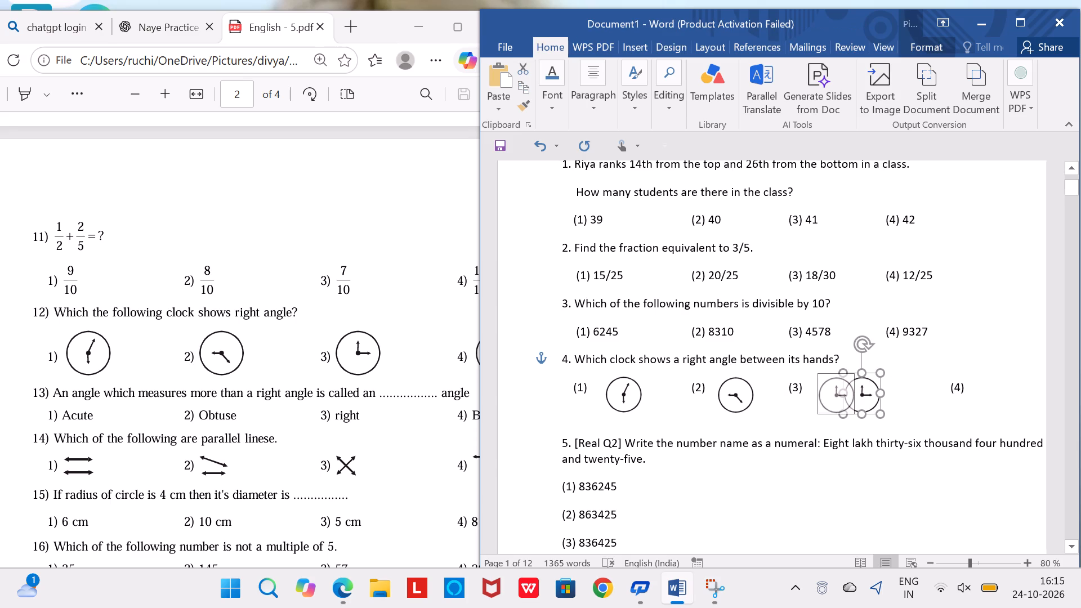
{"action": "right_click_drag", "start_coordinate": [845, 388], "coordinate": [842, 390]}
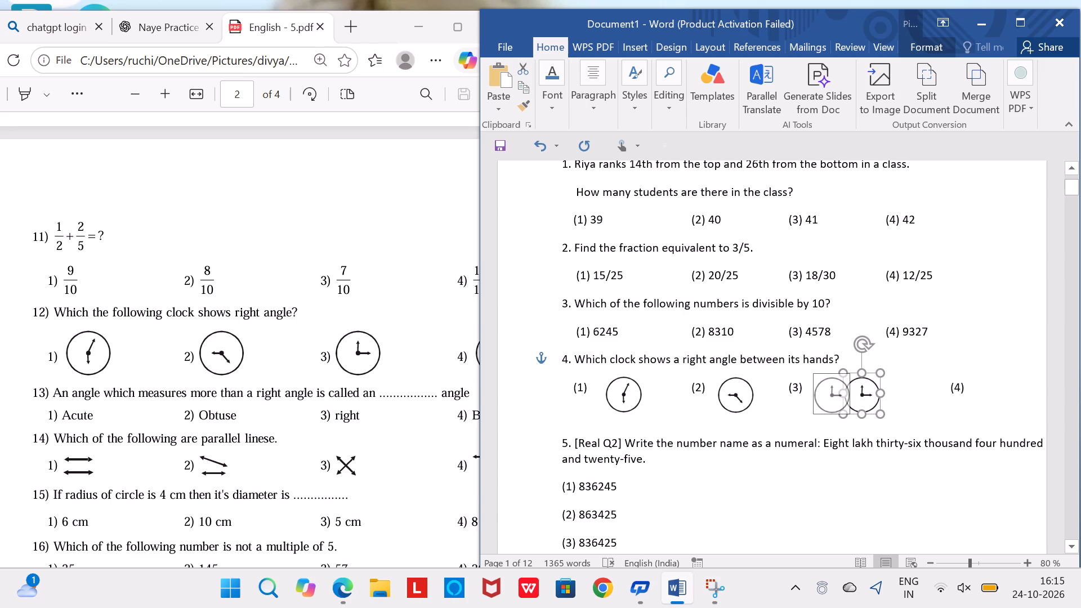
{"action": "right_click_drag", "start_coordinate": [842, 390], "coordinate": [833, 390]}
{"action": "left_click", "coordinate": [810, 401]}
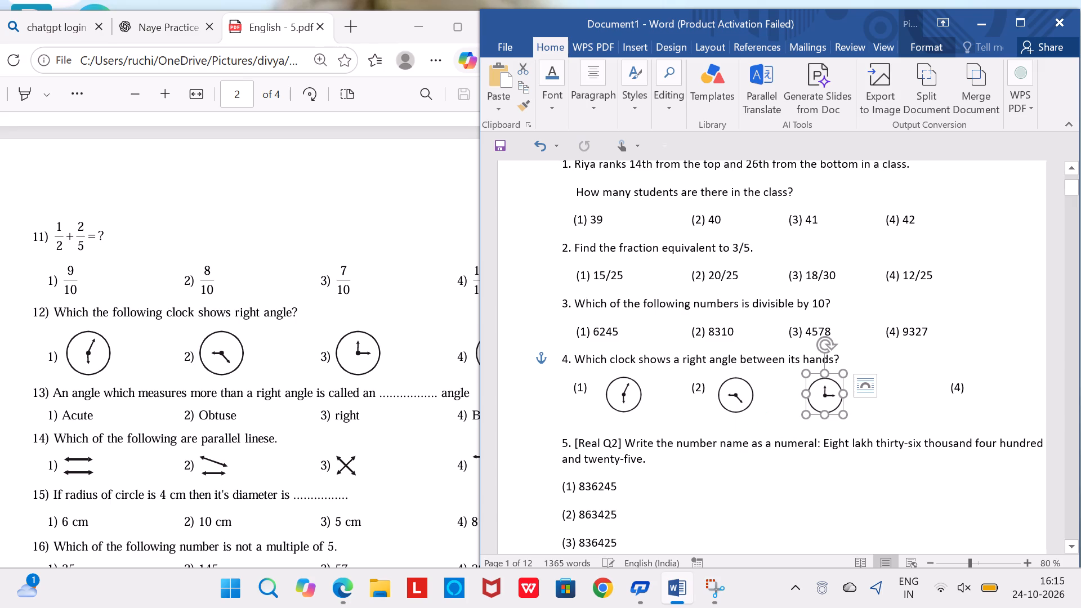
{"action": "left_click_drag", "start_coordinate": [832, 396], "coordinate": [846, 394]}
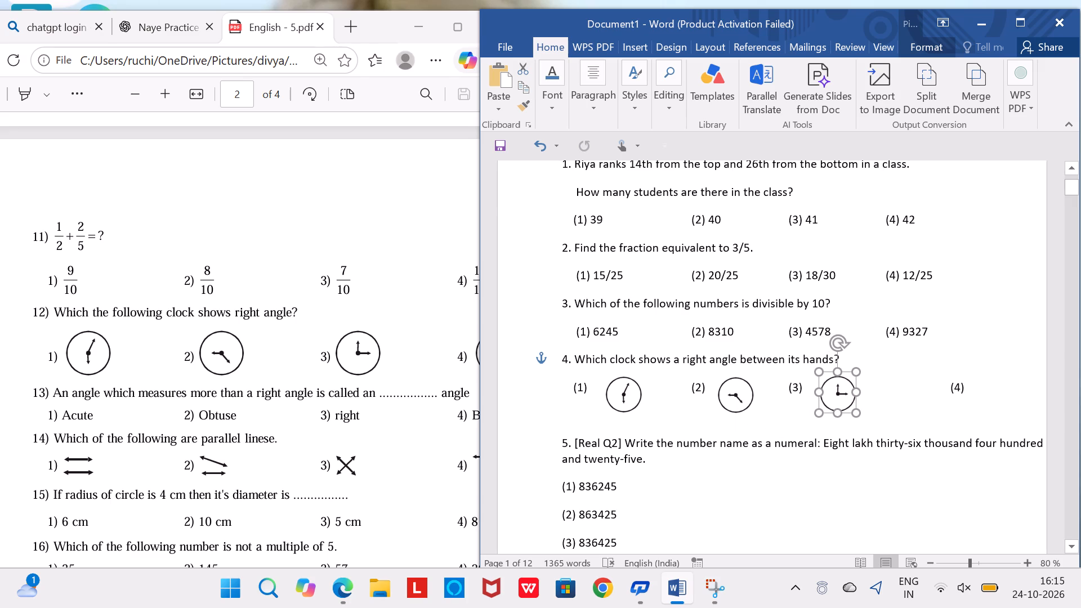
{"action": "left_click_drag", "start_coordinate": [846, 394], "coordinate": [837, 394]}
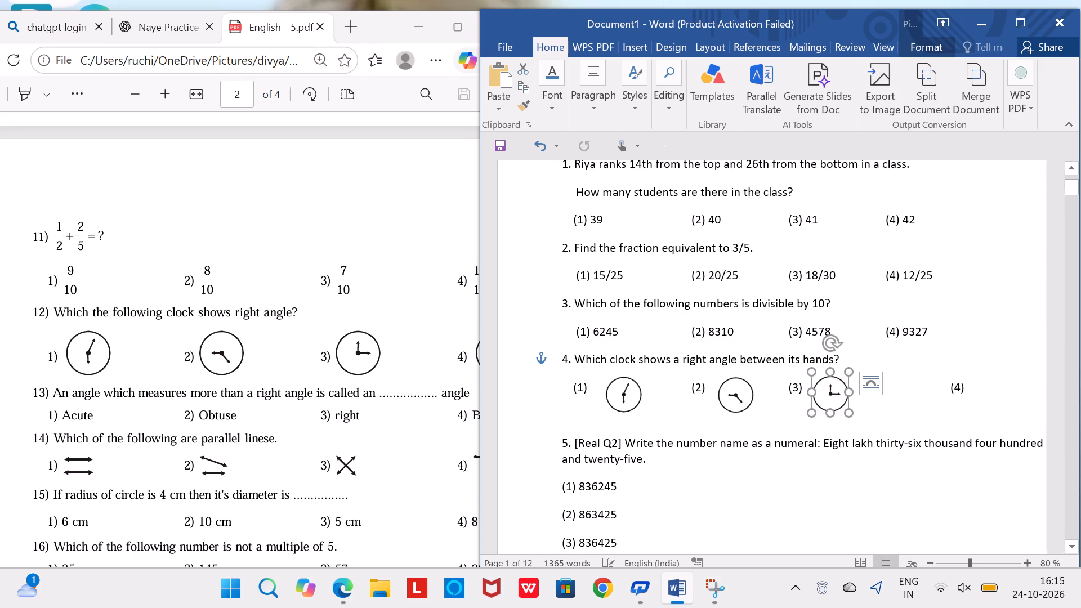
Remove the two extra tabs before question 4's (4) label so it aligns with the option column above.
{"action": "left_click", "coordinate": [931, 404]}
{"action": "left_click", "coordinate": [946, 383]}
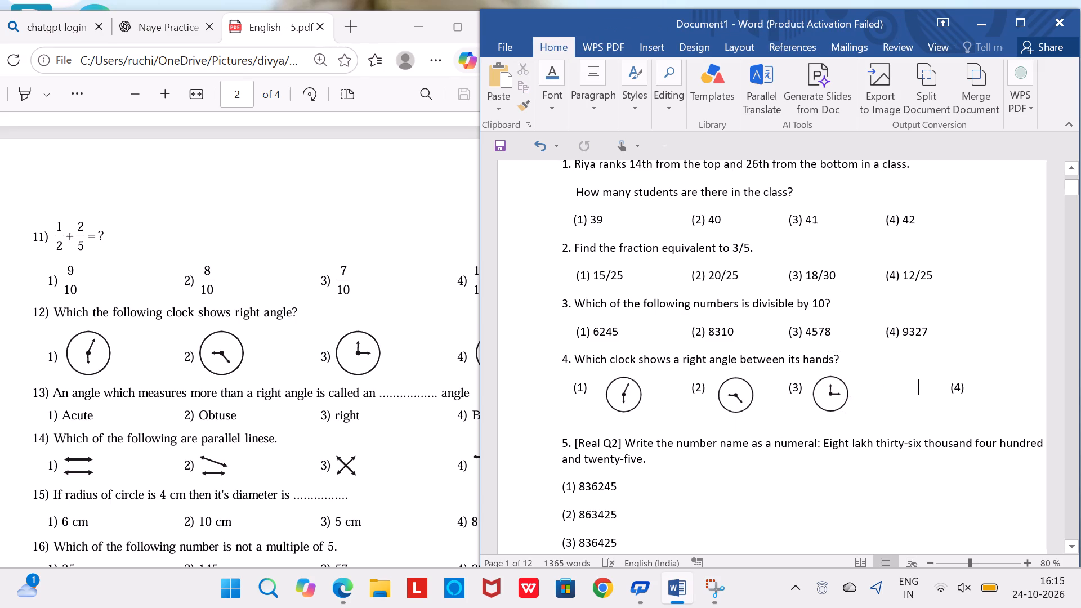
{"action": "key", "text": "BackSpace"}
{"action": "key", "text": "BackSpace"}
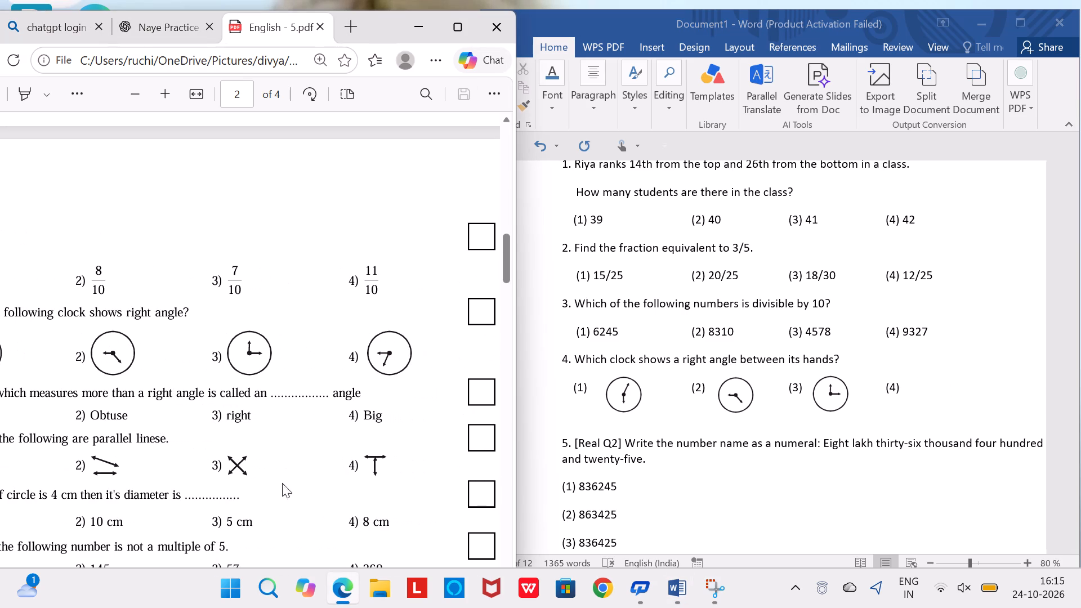
Capture the fourth clock of question 12 in the English - 5 PDF with Snipping Tool and copy the snip.
{"action": "left_click", "coordinate": [231, 590]}
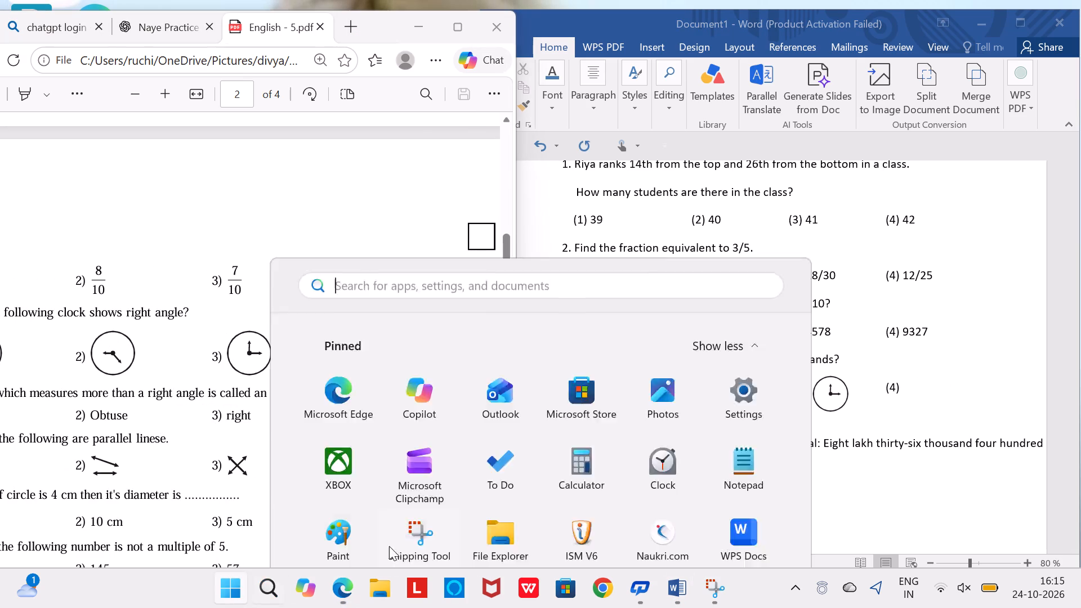
{"action": "left_click", "coordinate": [436, 329]}
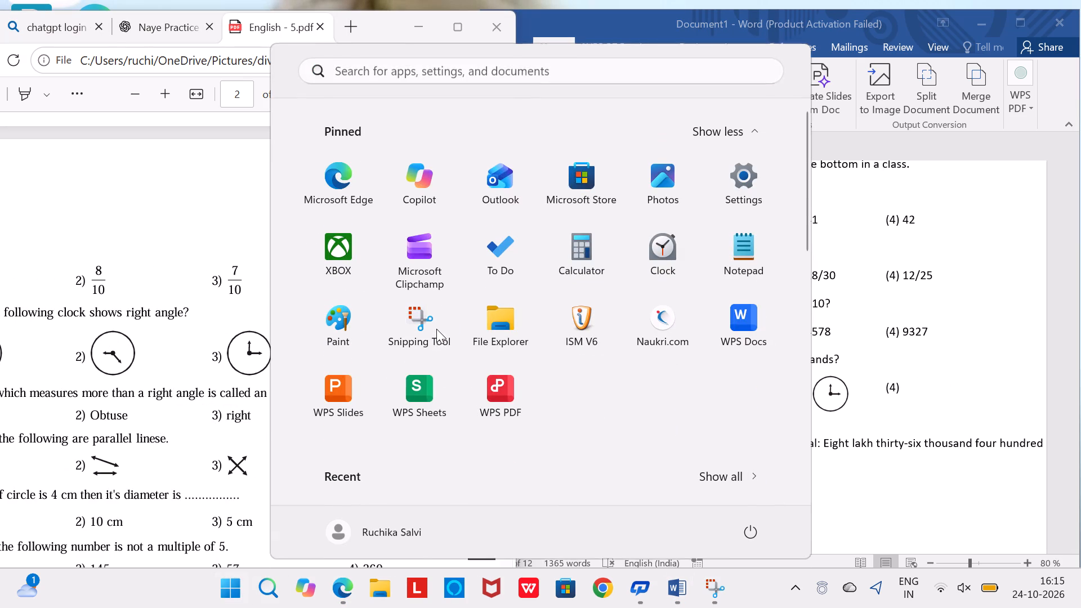
{"action": "left_click", "coordinate": [358, 236]}
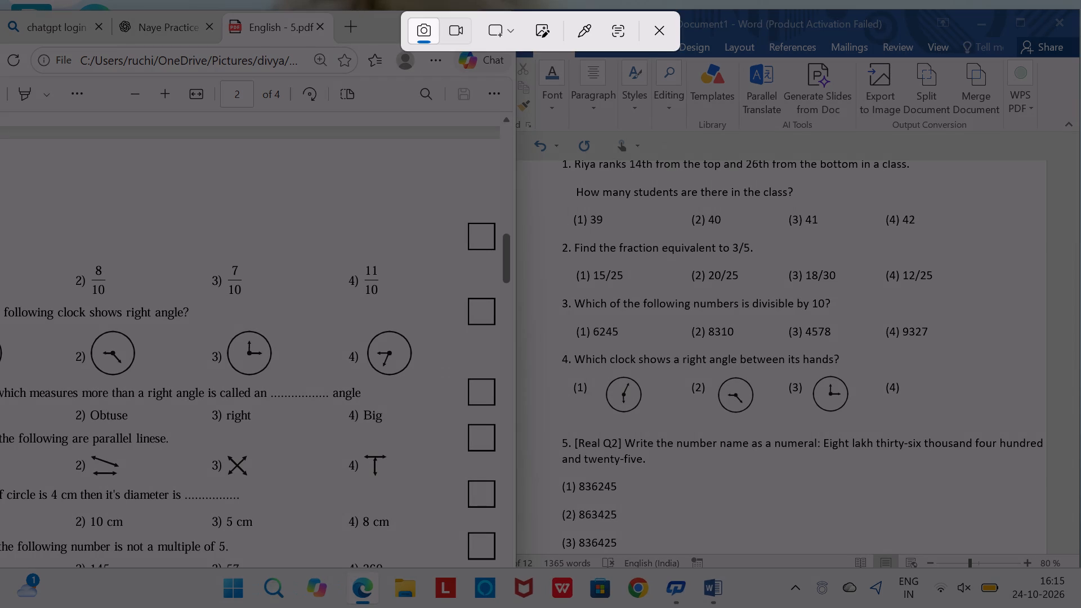
{"action": "right_click_drag", "start_coordinate": [358, 324], "coordinate": [421, 378]}
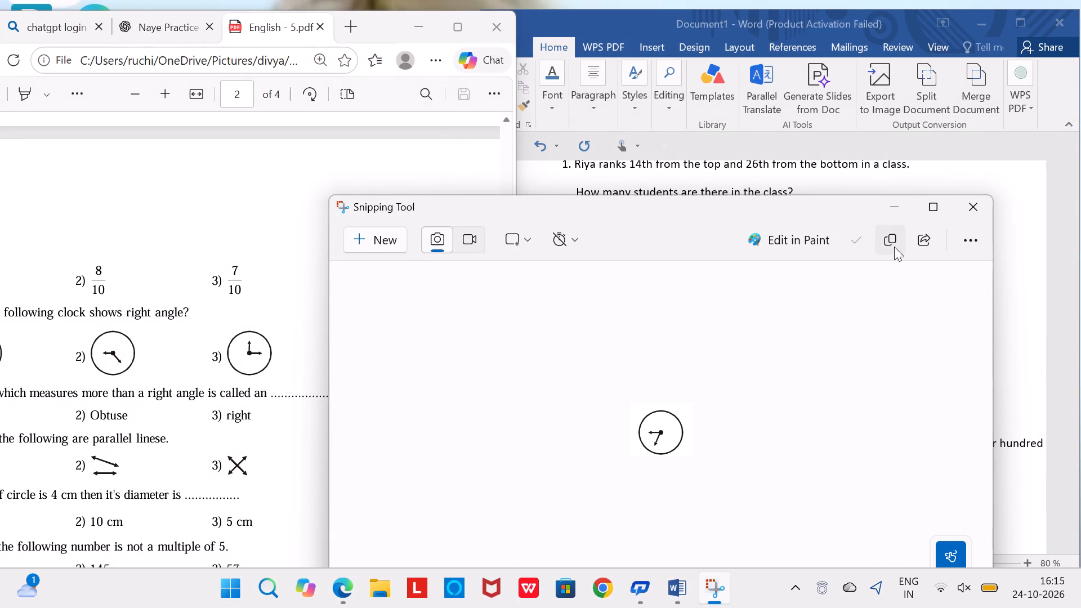
{"action": "left_click", "coordinate": [894, 247]}
{"action": "left_click", "coordinate": [895, 200]}
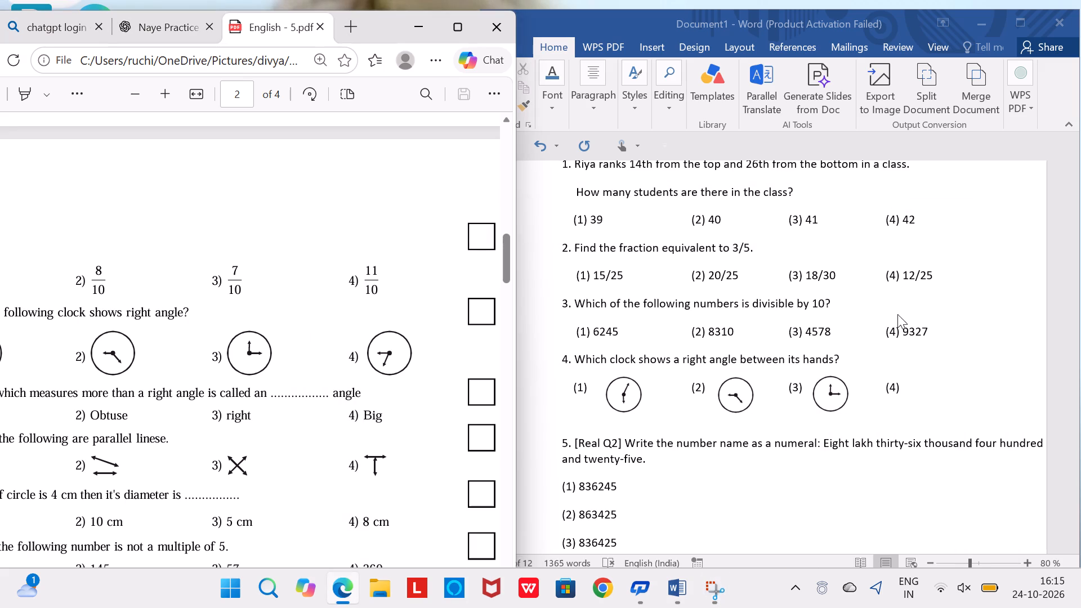
Paste the copied fourth clock snip beside the (4) label of question 4 in the Word document.
{"action": "left_click", "coordinate": [924, 396]}
{"action": "left_click", "coordinate": [921, 396]}
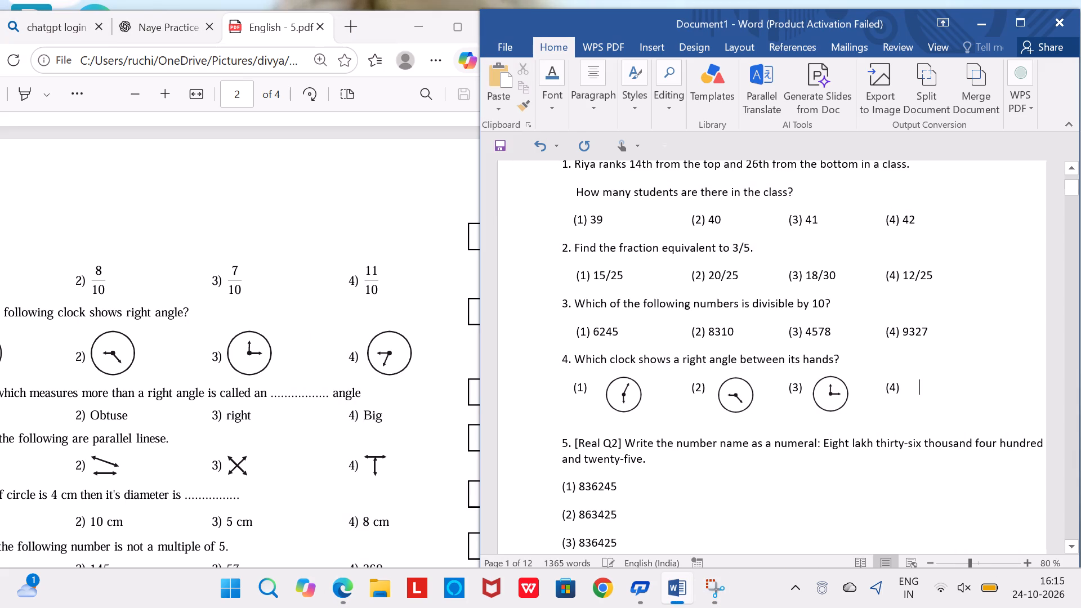
{"action": "key", "text": "ctrl+v"}
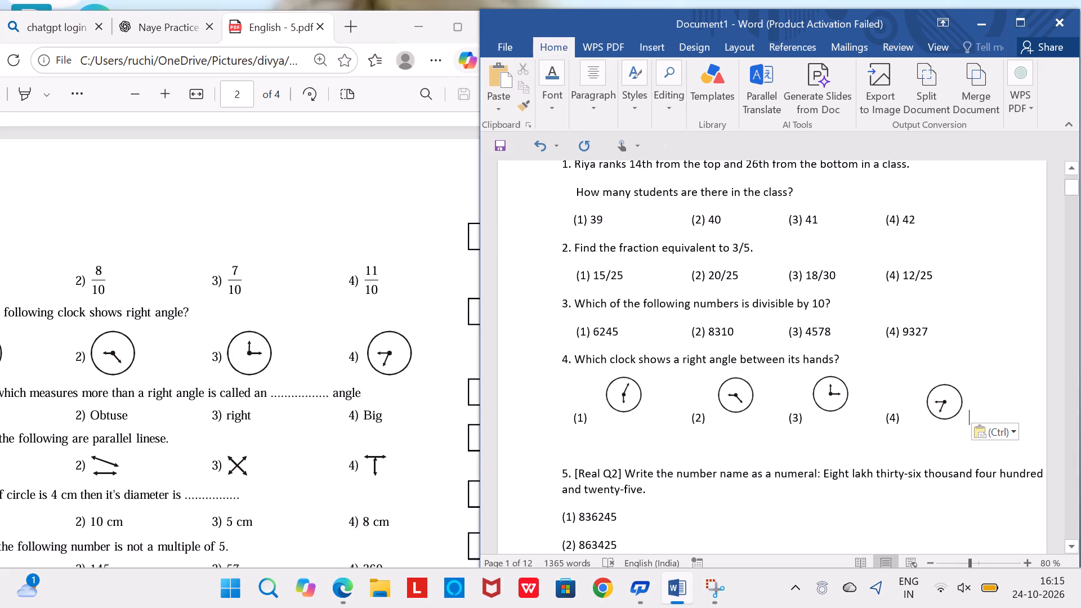
Set the pasted fourth clock's text wrapping to Tight.
{"action": "left_click", "coordinate": [941, 408]}
{"action": "left_click", "coordinate": [993, 389]}
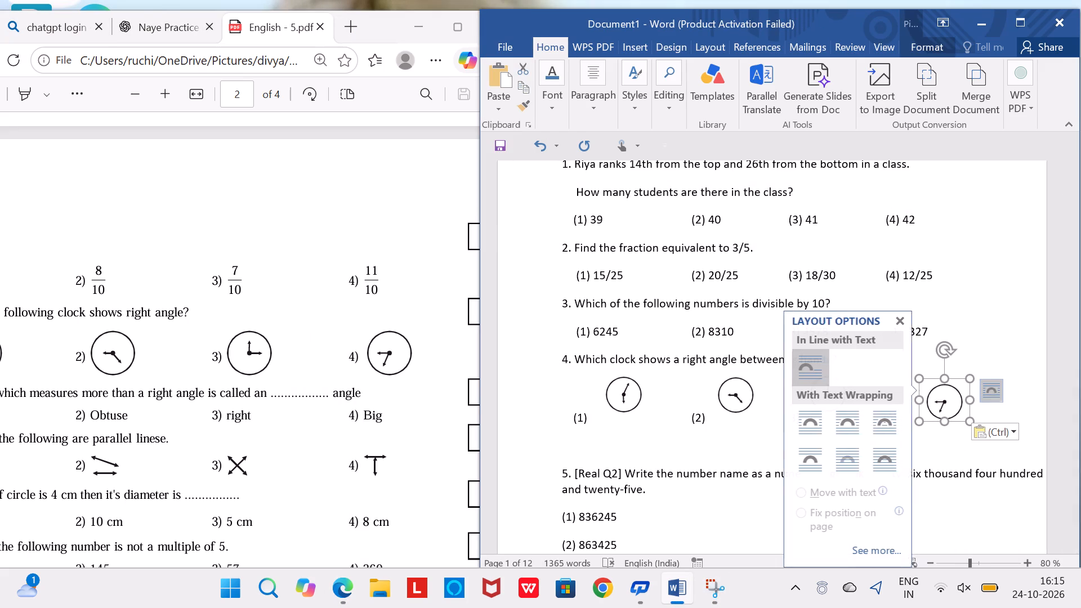
{"action": "left_click", "coordinate": [849, 415]}
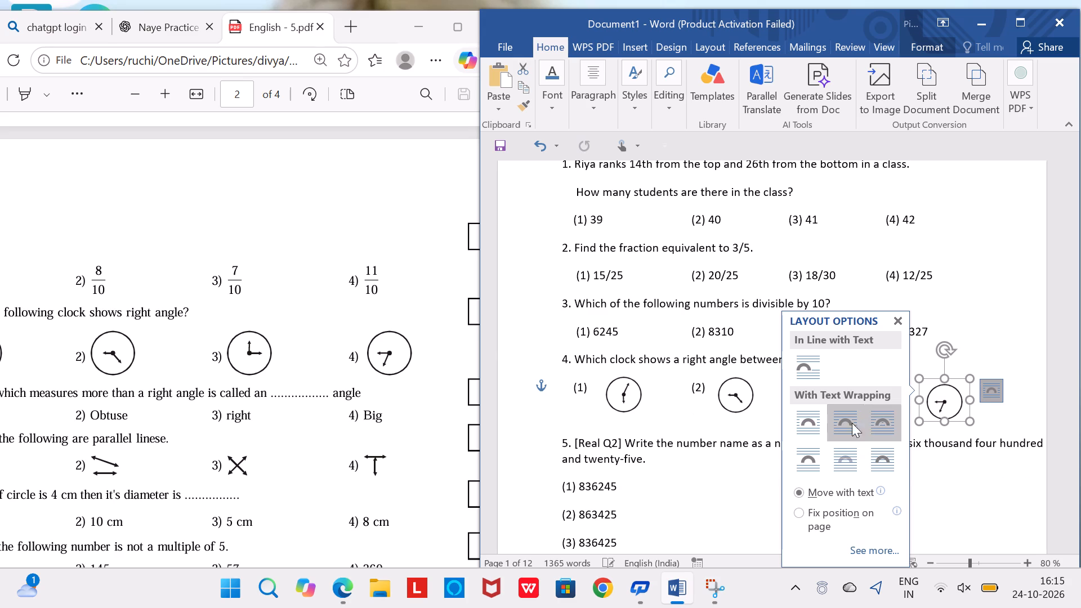
{"action": "left_click", "coordinate": [855, 428]}
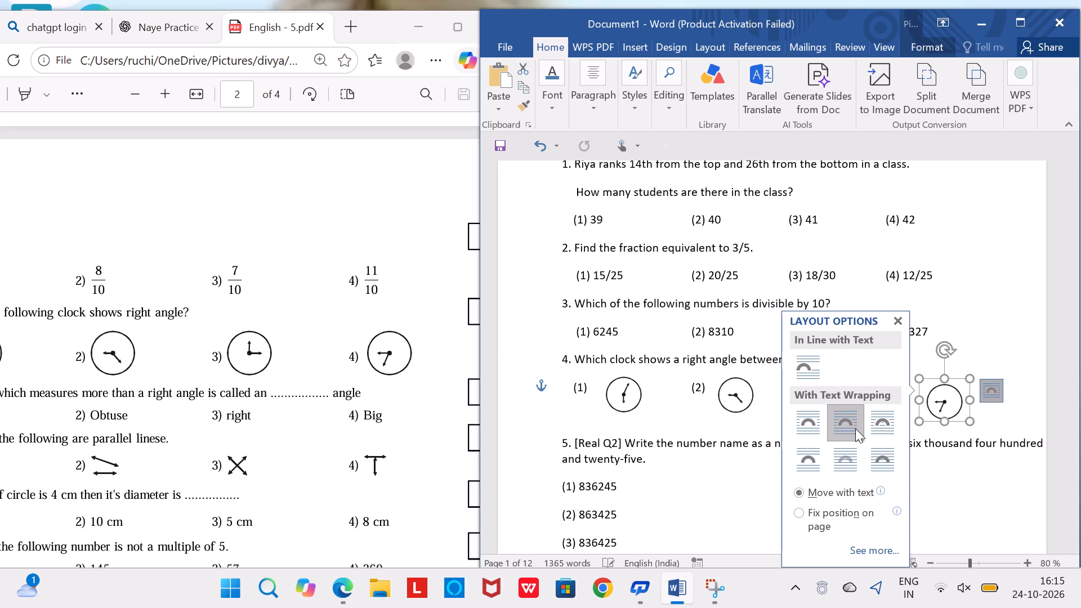
{"action": "left_click", "coordinate": [984, 481]}
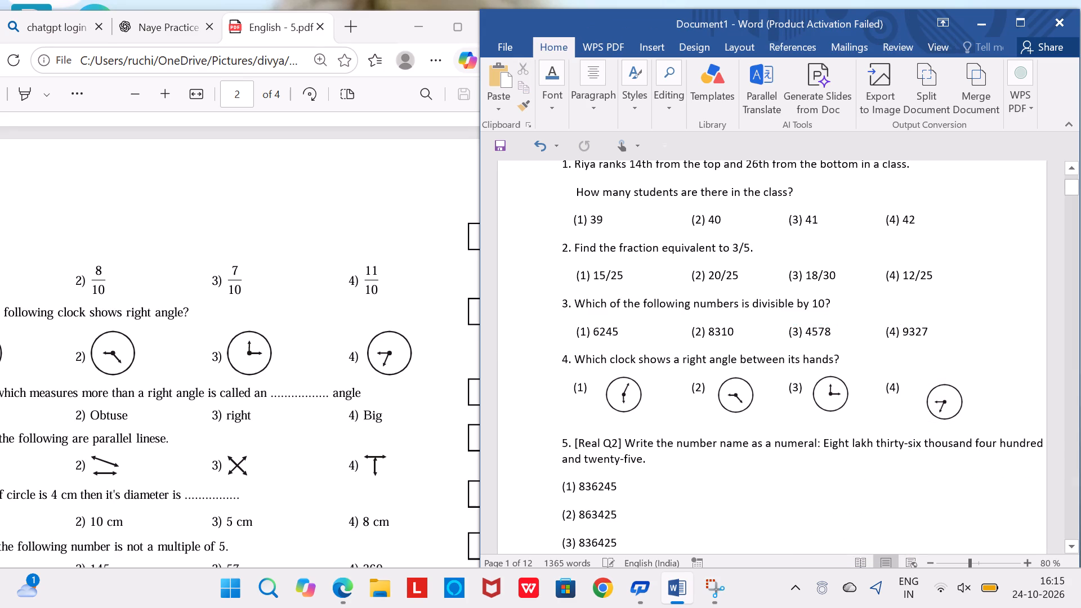
Move the fourth clock picture closer to question 4's (4) label, level with the other clocks.
{"action": "right_click_drag", "start_coordinate": [958, 400], "coordinate": [947, 388]}
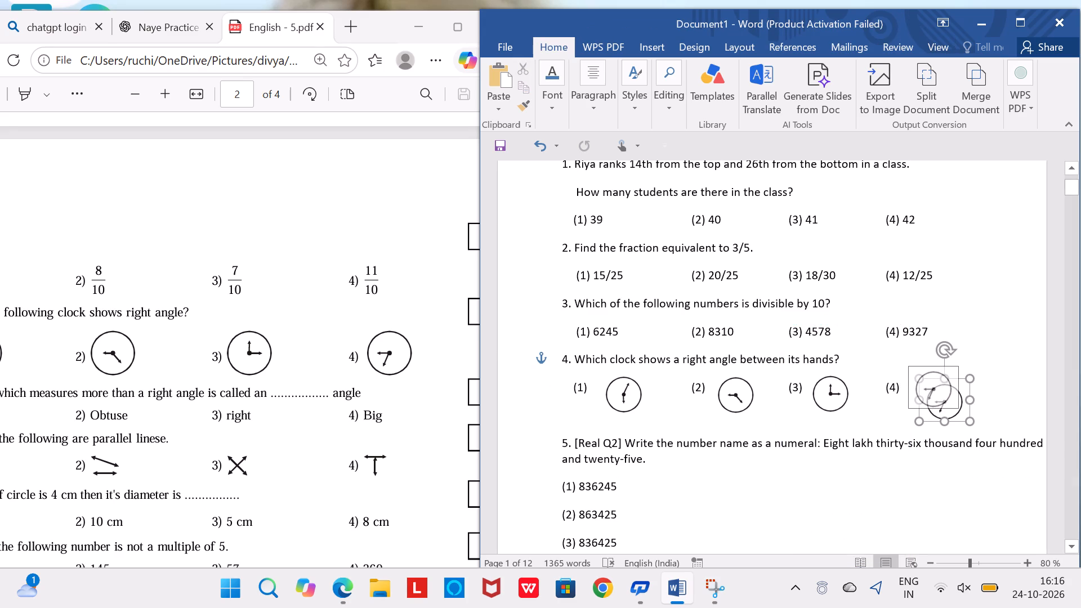
{"action": "right_click_drag", "start_coordinate": [947, 388], "coordinate": [948, 391]}
{"action": "left_click", "coordinate": [937, 398]}
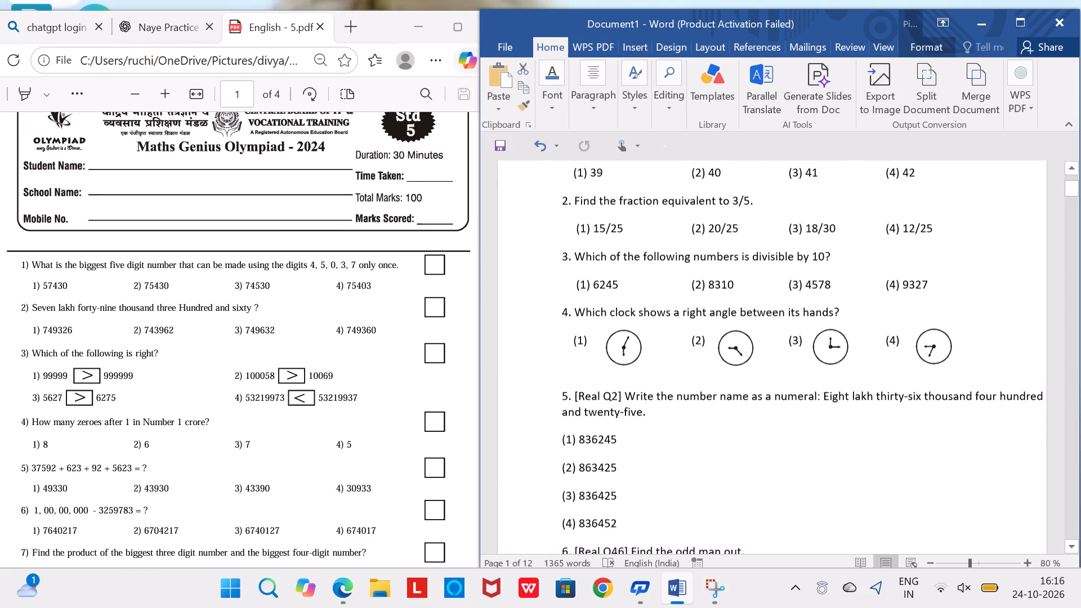
Delete "[Real Q2] Write the number name as a numeral:" from question 5 so it starts with "Eight lakh".
{"action": "key", "text": "Right"}
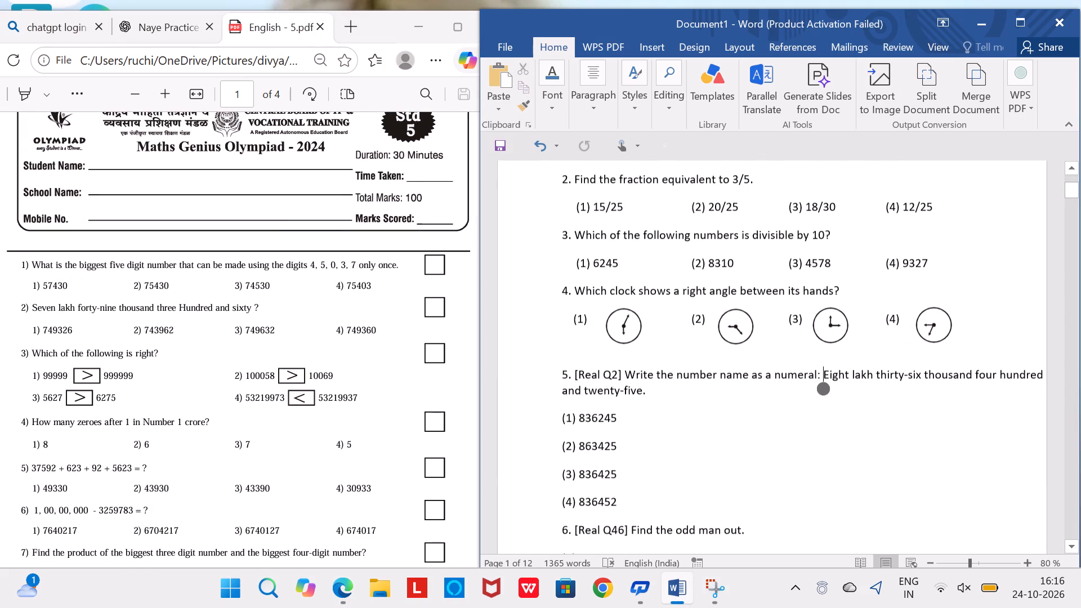
{"action": "key", "text": "BackSpace"}
{"action": "key", "text": "BackSpace"}
{"action": "key", "text": "BackSpace"}
{"action": "key", "text": "BackSpace"}
{"action": "key", "text": "BackSpace"}
{"action": "key", "text": "BackSpace"}
{"action": "key", "text": "BackSpace"}
{"action": "key", "text": "BackSpace"}
{"action": "key", "text": "BackSpace"}
{"action": "key", "text": "BackSpace"}
{"action": "key", "text": "BackSpace"}
{"action": "key", "text": "BackSpace"}
{"action": "key", "text": "BackSpace"}
{"action": "key", "text": "BackSpace"}
{"action": "key", "text": "BackSpace"}
{"action": "key", "text": "BackSpace"}
{"action": "key", "text": "BackSpace"}
{"action": "key", "text": "BackSpace"}
{"action": "key", "text": "BackSpace"}
{"action": "key", "text": "BackSpace"}
{"action": "key", "text": "BackSpace"}
{"action": "key", "text": "BackSpace"}
{"action": "key", "text": "BackSpace"}
{"action": "key", "text": "BackSpace"}
{"action": "key", "text": "BackSpace"}
{"action": "key", "text": "BackSpace"}
{"action": "key", "text": "BackSpace"}
{"action": "key", "text": "BackSpace"}
{"action": "key", "text": "BackSpace"}
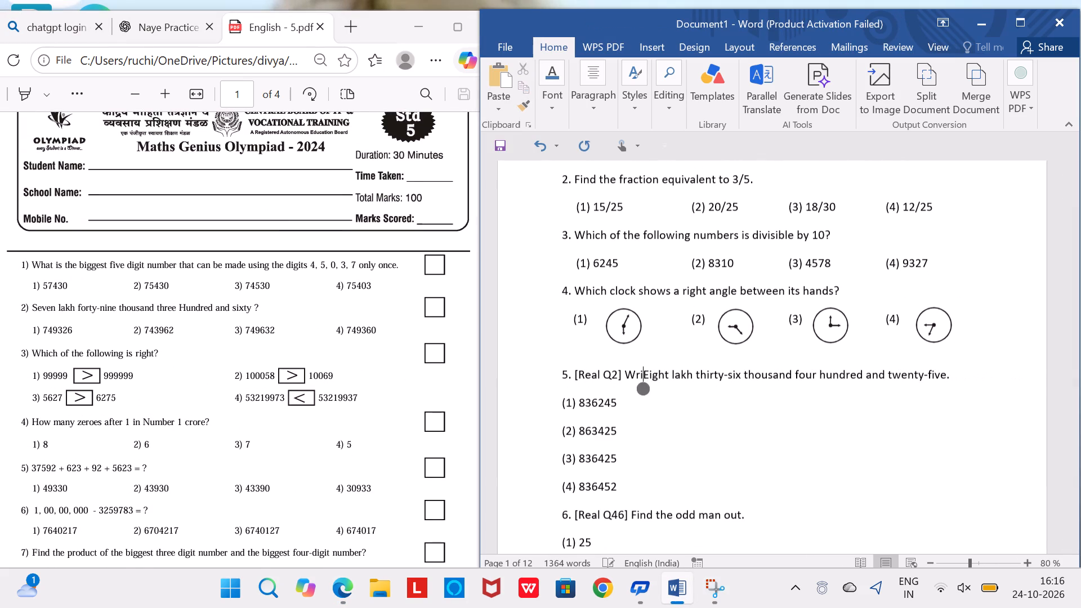
{"action": "key", "text": "BackSpace"}
{"action": "key", "text": "BackSpace"}
{"action": "key", "text": "BackSpace"}
{"action": "key", "text": "BackSpace"}
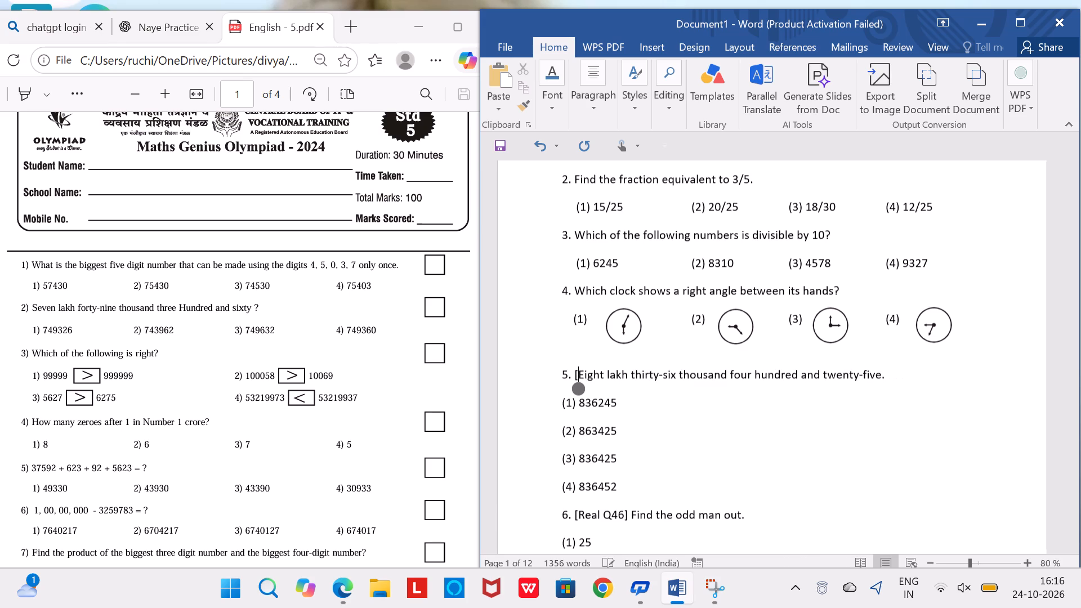
{"action": "key", "text": "BackSpace"}
Join question 5's options (2), (3) and (4) onto the same line as option (1).
{"action": "key", "text": "BackSpace"}
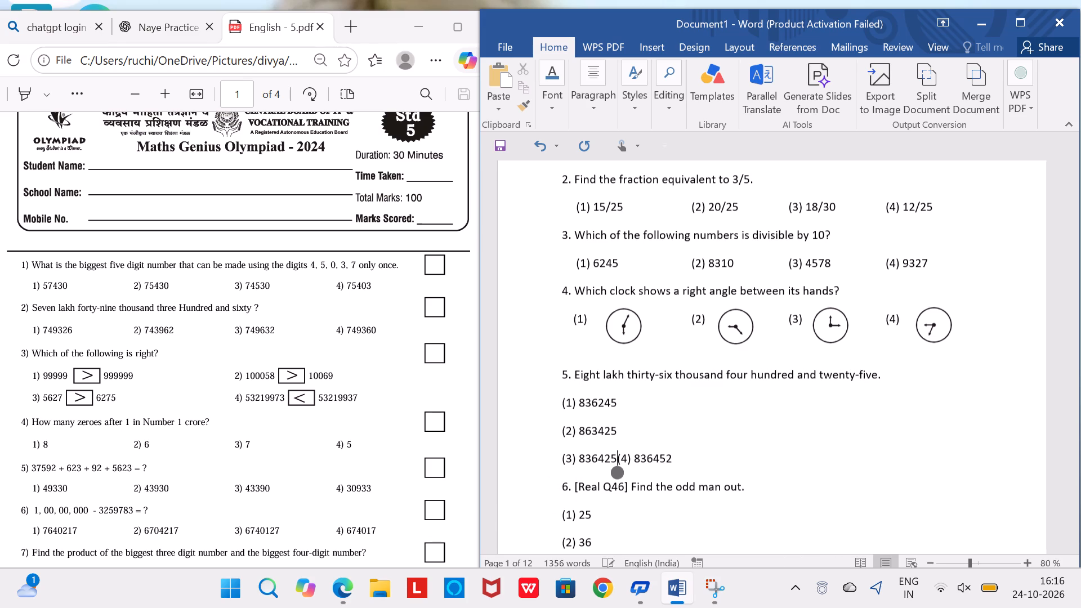
{"action": "key", "text": "Left"}
{"action": "key", "text": "Left"}
{"action": "key", "text": "Left"}
{"action": "key", "text": "Left"}
{"action": "key", "text": "Left"}
{"action": "key", "text": "Left"}
{"action": "key", "text": "Left"}
{"action": "key", "text": "Left"}
{"action": "key", "text": "Left"}
{"action": "key", "text": "Left"}
{"action": "key", "text": "BackSpace"}
{"action": "key", "text": "Left"}
{"action": "key", "text": "Left"}
{"action": "key", "text": "Left"}
{"action": "key", "text": "Left"}
{"action": "key", "text": "Left"}
{"action": "key", "text": "Left"}
{"action": "key", "text": "Left"}
{"action": "key", "text": "Left"}
{"action": "key", "text": "Left"}
{"action": "key", "text": "Left"}
{"action": "key", "text": "Left"}
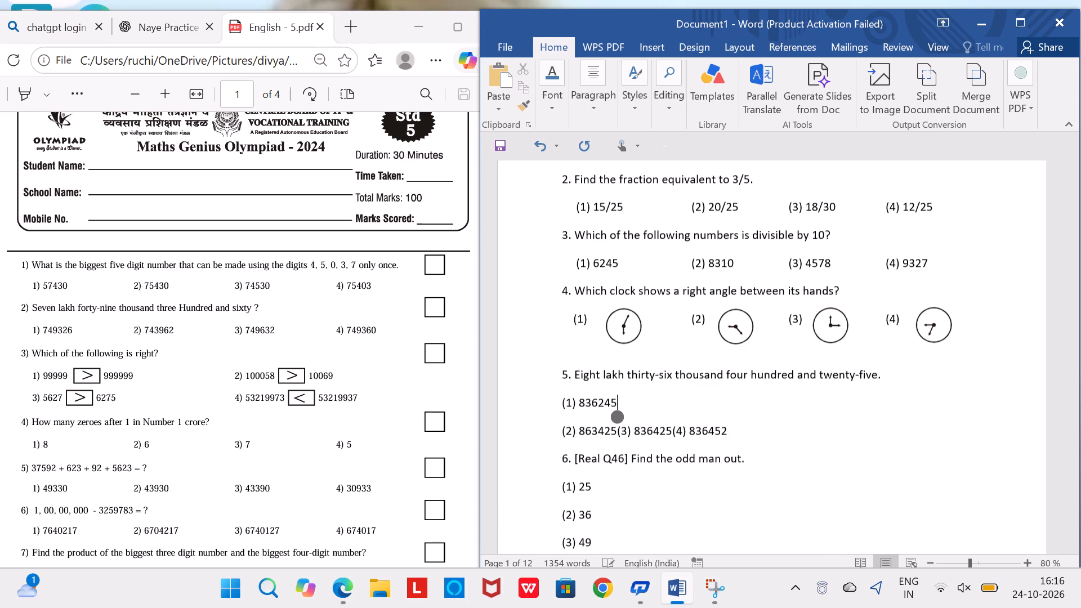
{"action": "key", "text": "Down"}
{"action": "key", "text": "Left"}
{"action": "key", "text": "Left"}
{"action": "key", "text": "Left"}
{"action": "key", "text": "Left"}
{"action": "key", "text": "Left"}
{"action": "key", "text": "Left"}
{"action": "key", "text": "Left"}
{"action": "key", "text": "Left"}
{"action": "key", "text": "Left"}
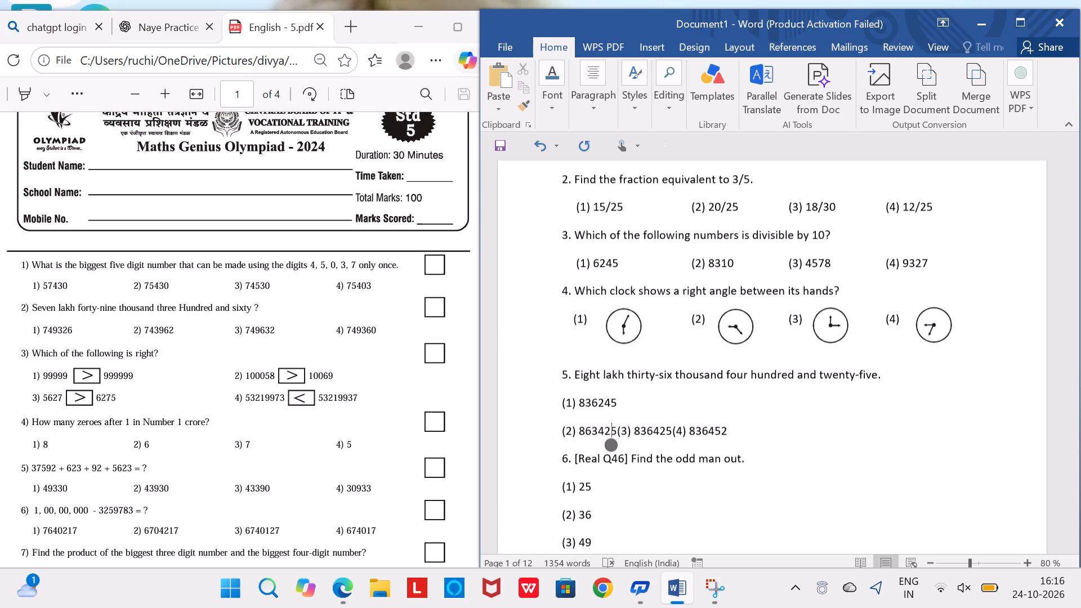
{"action": "key", "text": "Left"}
{"action": "key", "text": "BackSpace"}
Indent question 5's option line with four spaces before (1), matching question 4's (1) label.
{"action": "key", "text": "Left"}
{"action": "key", "text": "Left"}
{"action": "key", "text": "Left"}
{"action": "key", "text": "Left"}
{"action": "key", "text": "Left"}
{"action": "key", "text": "Left"}
{"action": "key", "text": "Left"}
{"action": "key", "text": "Left"}
{"action": "key", "text": "Left"}
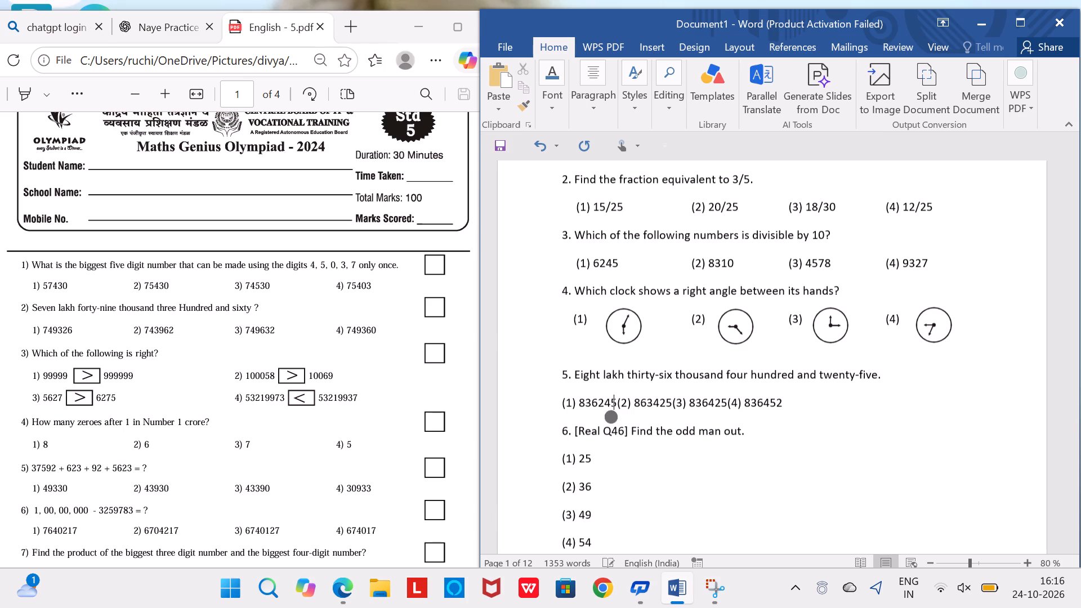
{"action": "key", "text": "Left"}
{"action": "key", "text": "space"}
{"action": "key", "text": "space"}
{"action": "key", "text": "space"}
{"action": "key", "text": "space"}
{"action": "key", "text": "space"}
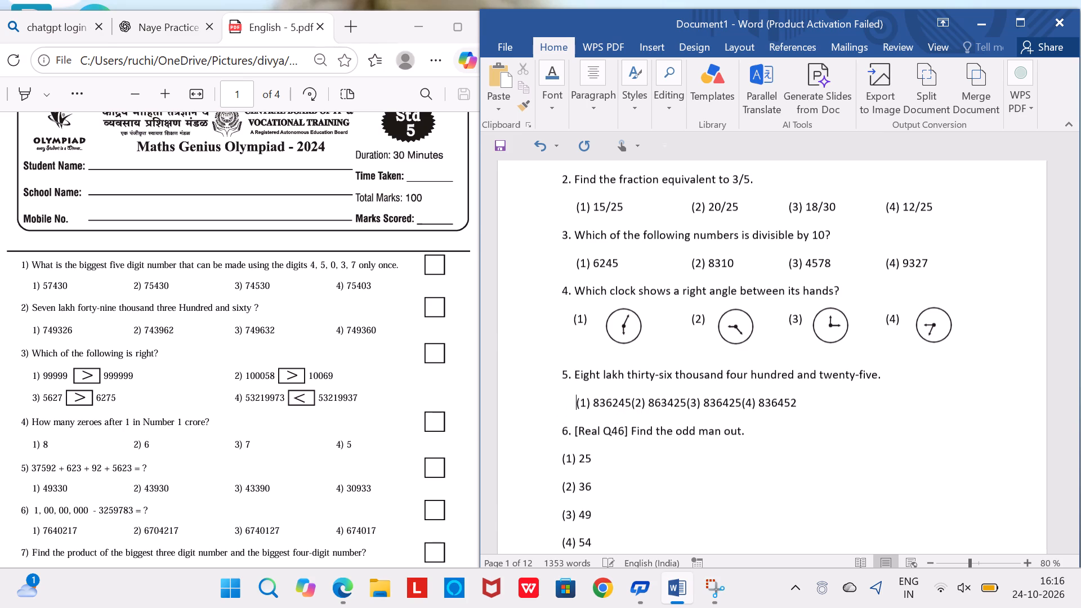
{"action": "key", "text": "BackSpace"}
Insert two tabs between question 5's options (1) 836245 and (2) 863425 to align (2) with its column.
{"action": "key", "text": "Right"}
{"action": "key", "text": "Right"}
{"action": "key", "text": "Right"}
{"action": "key", "text": "Right"}
{"action": "key", "text": "Right"}
{"action": "key", "text": "Right"}
{"action": "key", "text": "Right"}
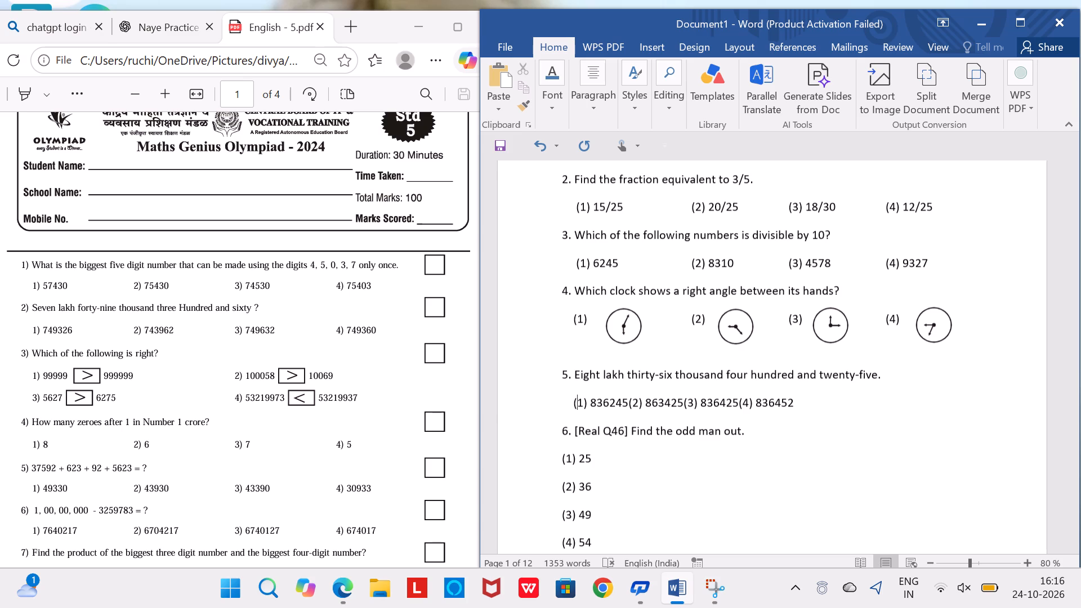
{"action": "key", "text": "Right"}
{"action": "key", "text": "Right"}
{"action": "key", "text": "Right"}
{"action": "key", "text": "Tab"}
{"action": "key", "text": "Tab"}
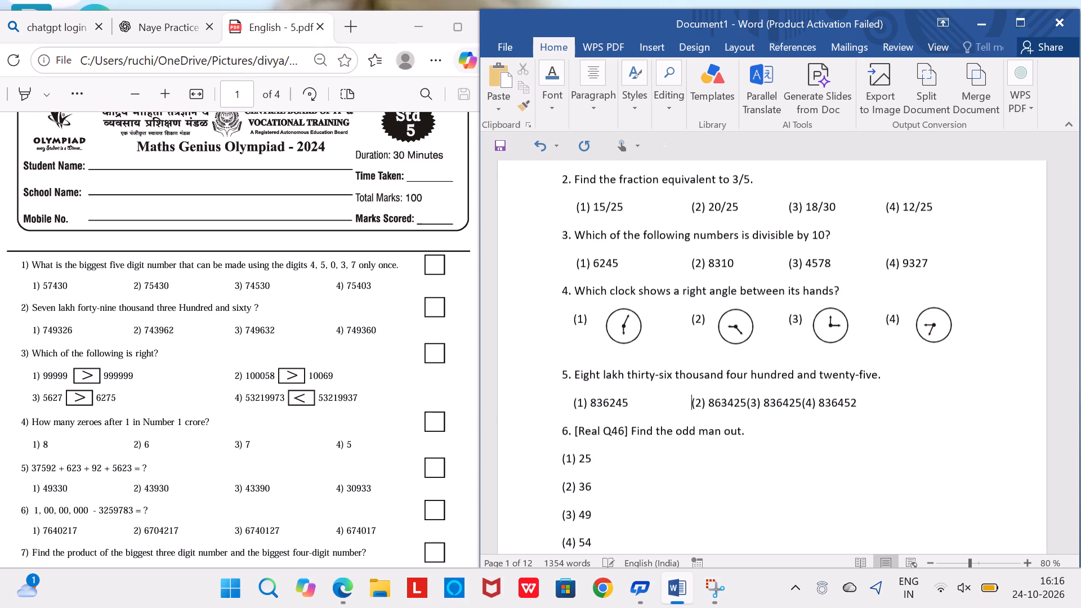
Insert two tabs before question 5's option (3) 836425 to align it with the (3) column above.
{"action": "key", "text": "Right"}
{"action": "key", "text": "Right"}
{"action": "key", "text": "Right"}
{"action": "key", "text": "Right"}
{"action": "key", "text": "Right"}
{"action": "key", "text": "Right"}
{"action": "key", "text": "Right"}
{"action": "key", "text": "Right"}
{"action": "key", "text": "Right"}
{"action": "key", "text": "Right"}
{"action": "key", "text": "Right"}
{"action": "key", "text": "Left"}
{"action": "key", "text": "Tab"}
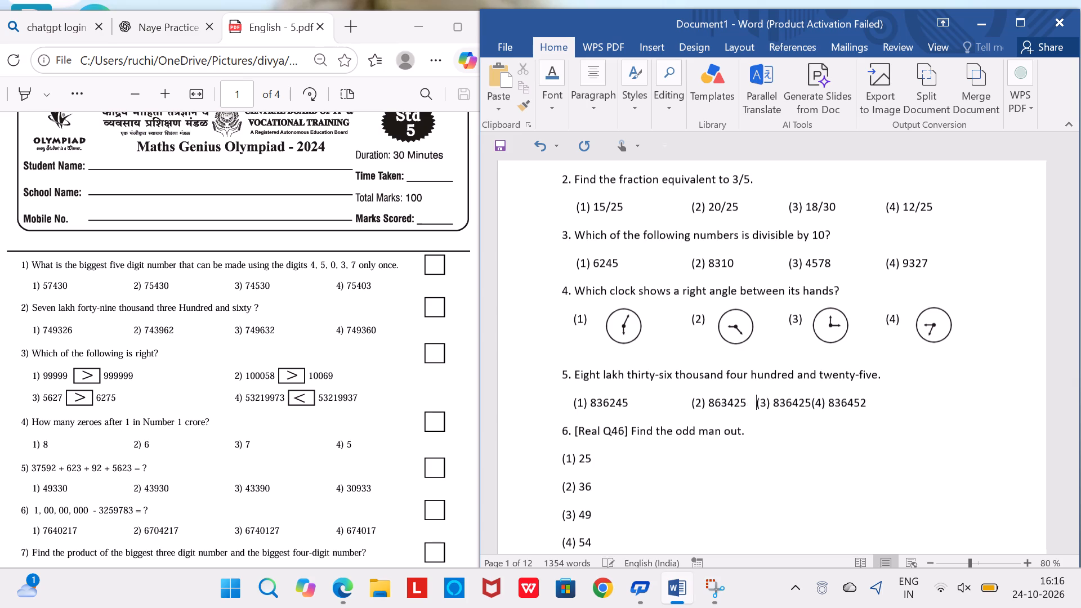
{"action": "key", "text": "Tab"}
Insert two tabs before question 5's option (4) 836452 to align it with the (4) column above.
{"action": "key", "text": "Right"}
{"action": "key", "text": "Right"}
{"action": "key", "text": "Right"}
{"action": "key", "text": "Right"}
{"action": "key", "text": "Right"}
{"action": "key", "text": "Right"}
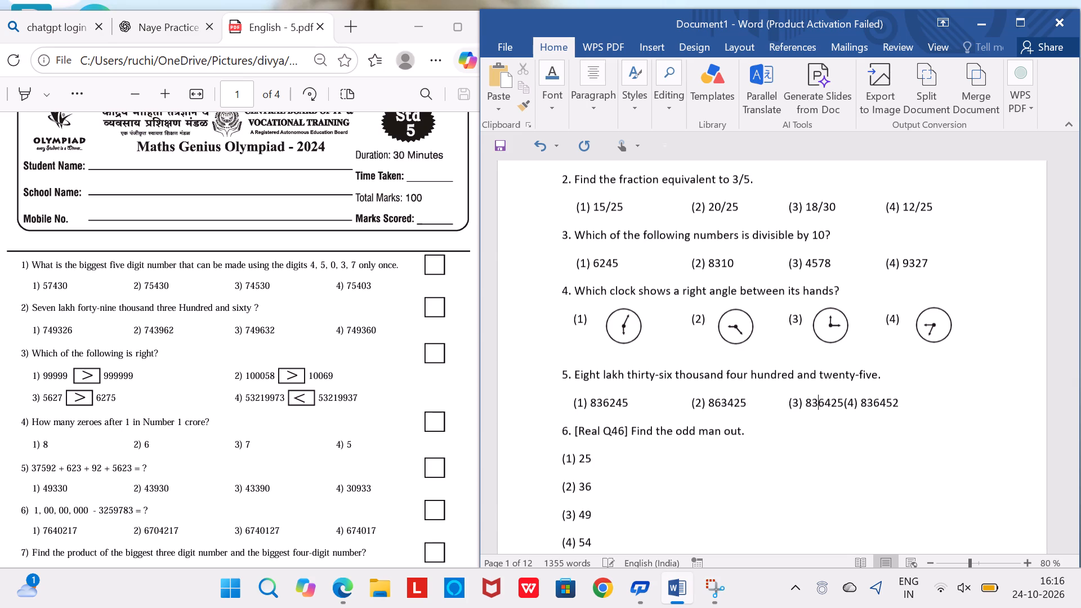
{"action": "key", "text": "Right"}
{"action": "key", "text": "Right"}
{"action": "key", "text": "Right"}
{"action": "key", "text": "Right"}
{"action": "key", "text": "Tab"}
{"action": "key", "text": "Tab"}
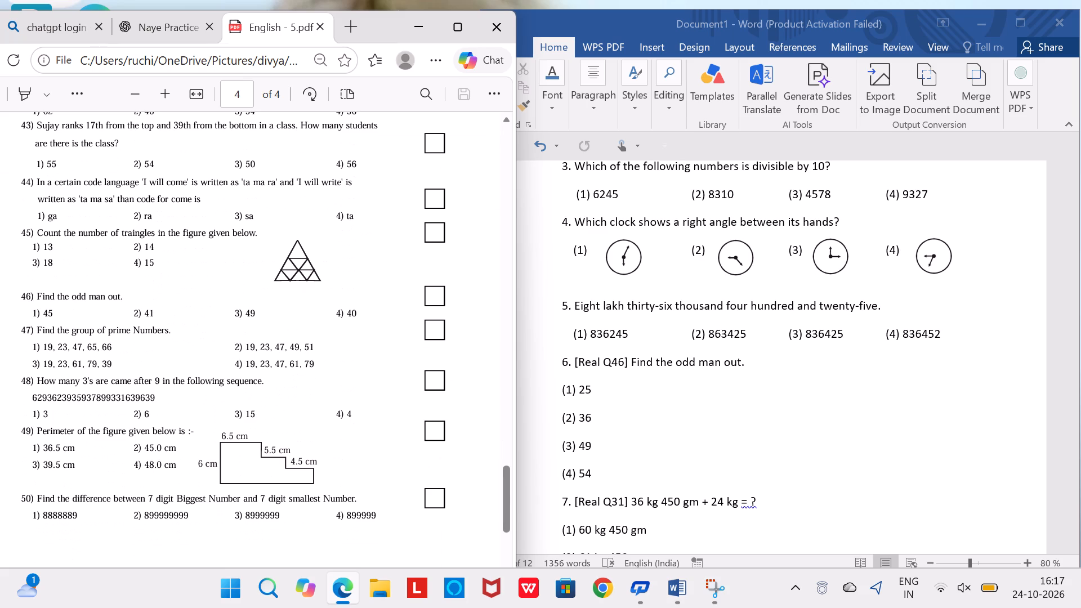
Delete the "[Real Q46]" tag from question 6 so it reads "Find the odd man out.".
{"action": "key", "text": "Right"}
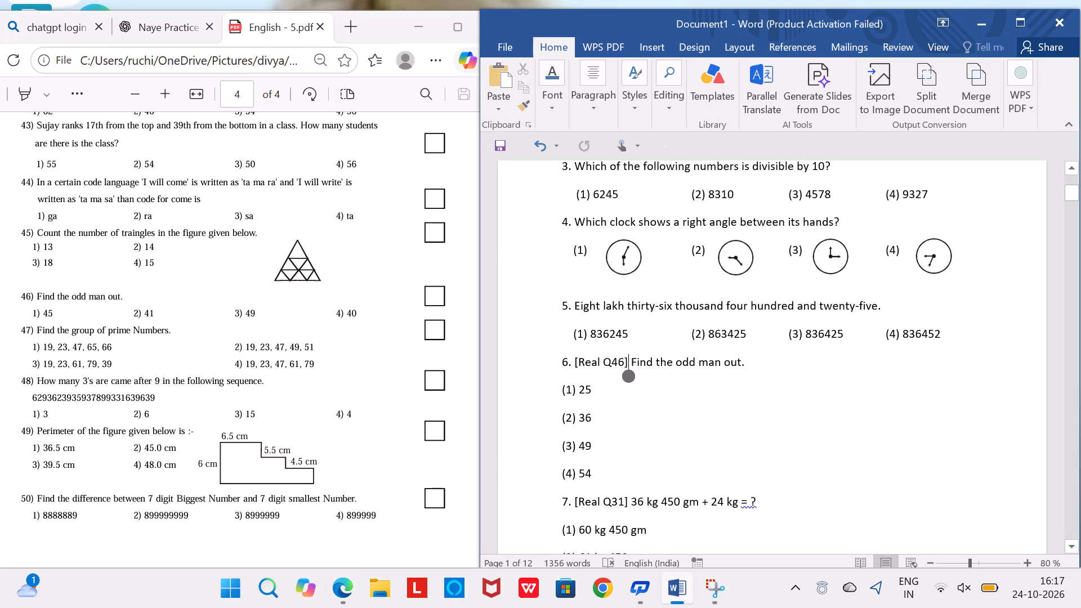
{"action": "key", "text": "Right"}
{"action": "key", "text": "BackSpace"}
{"action": "key", "text": "BackSpace"}
{"action": "key", "text": "BackSpace"}
{"action": "key", "text": "BackSpace"}
{"action": "key", "text": "BackSpace"}
{"action": "key", "text": "BackSpace"}
{"action": "key", "text": "BackSpace"}
{"action": "key", "text": "BackSpace"}
{"action": "key", "text": "BackSpace"}
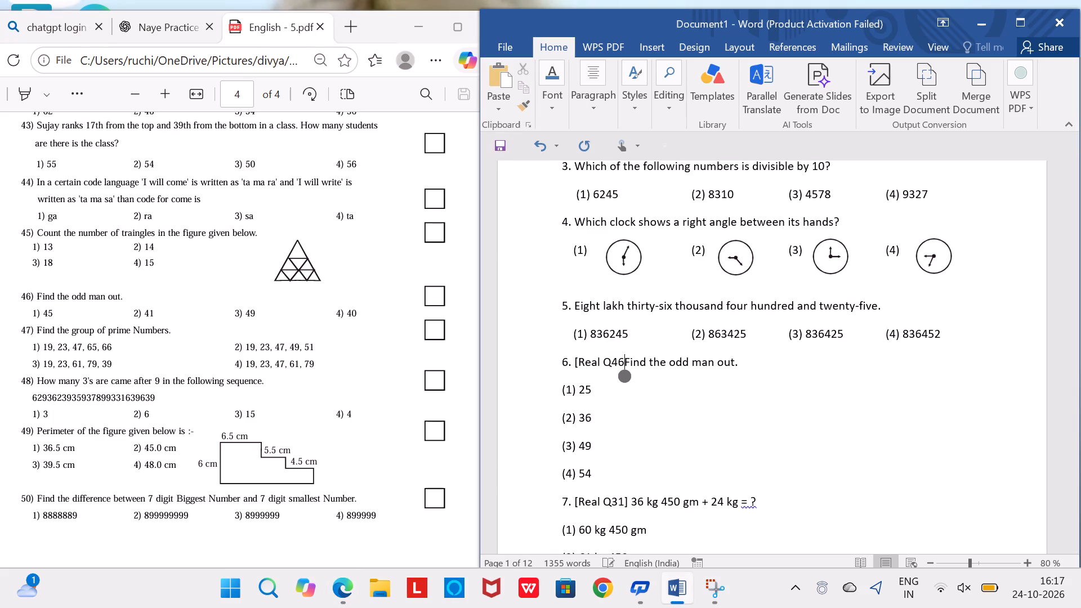
{"action": "key", "text": "BackSpace"}
{"action": "key", "text": "BackSpace"}
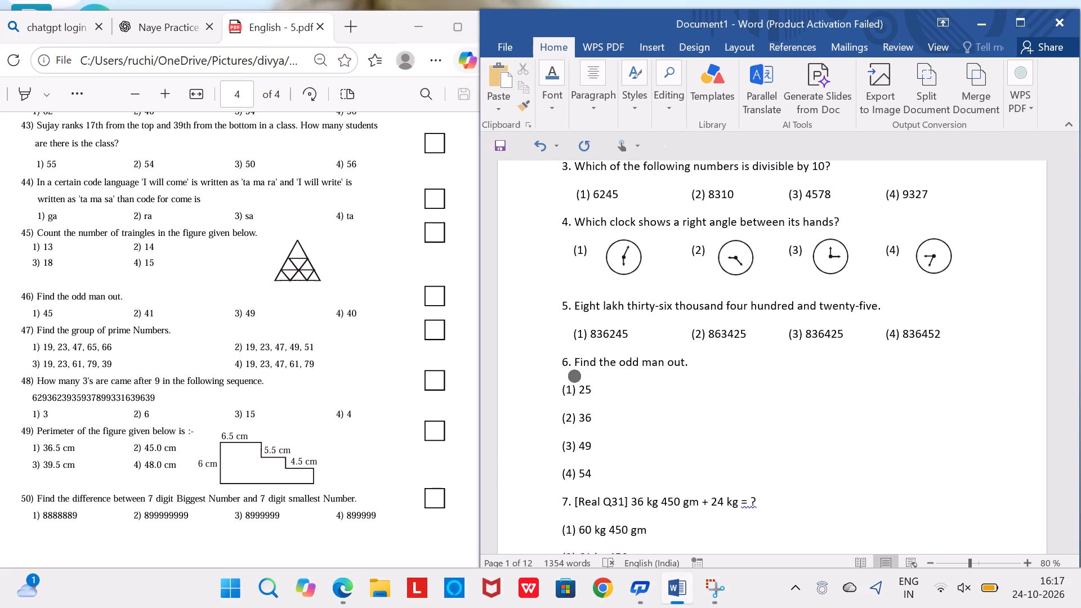
Join question 6's four options (1) 25, (2) 36, (3) 49 and (4) 54 onto a single line.
{"action": "key", "text": "Left"}
{"action": "key", "text": "BackSpace"}
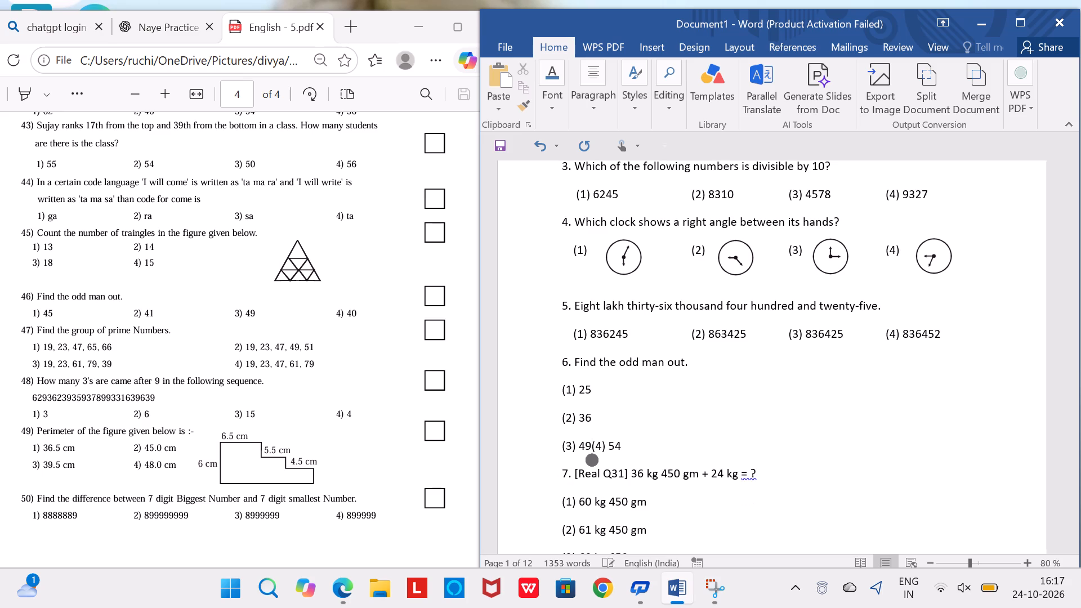
{"action": "key", "text": "Left"}
{"action": "key", "text": "Left"}
{"action": "key", "text": "Left"}
{"action": "key", "text": "Left"}
{"action": "key", "text": "Left"}
{"action": "key", "text": "Left"}
{"action": "key", "text": "BackSpace"}
{"action": "key", "text": "Left"}
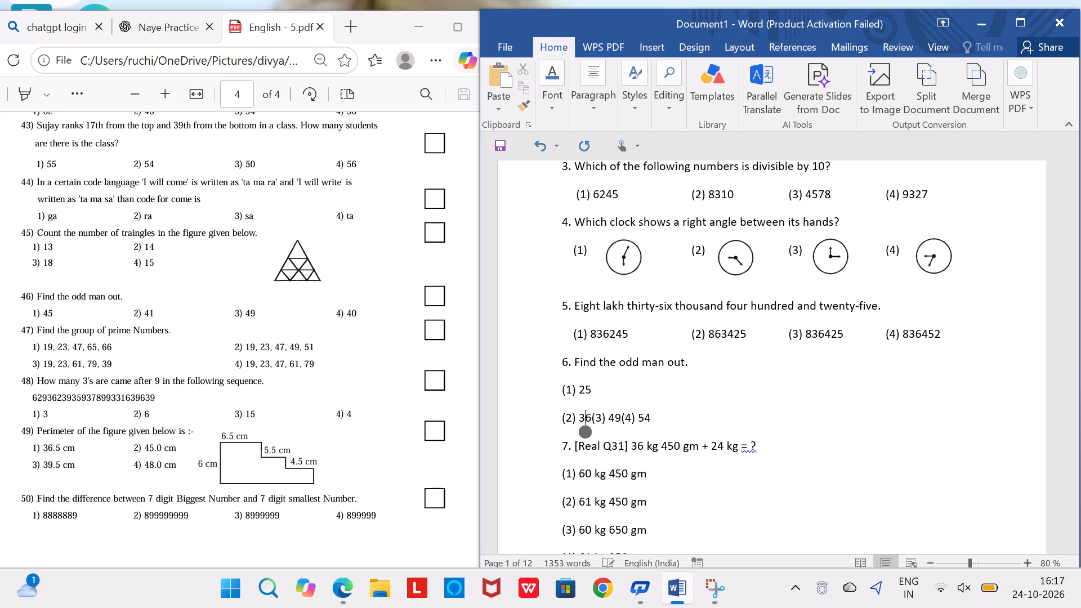
{"action": "key", "text": "Left"}
{"action": "key", "text": "Left"}
{"action": "key", "text": "Left"}
{"action": "key", "text": "Left"}
{"action": "key", "text": "Left"}
{"action": "key", "text": "BackSpace"}
Indent question 6's option line with four spaces before (1) 25.
{"action": "key", "text": "Left"}
{"action": "key", "text": "Left"}
{"action": "key", "text": "Left"}
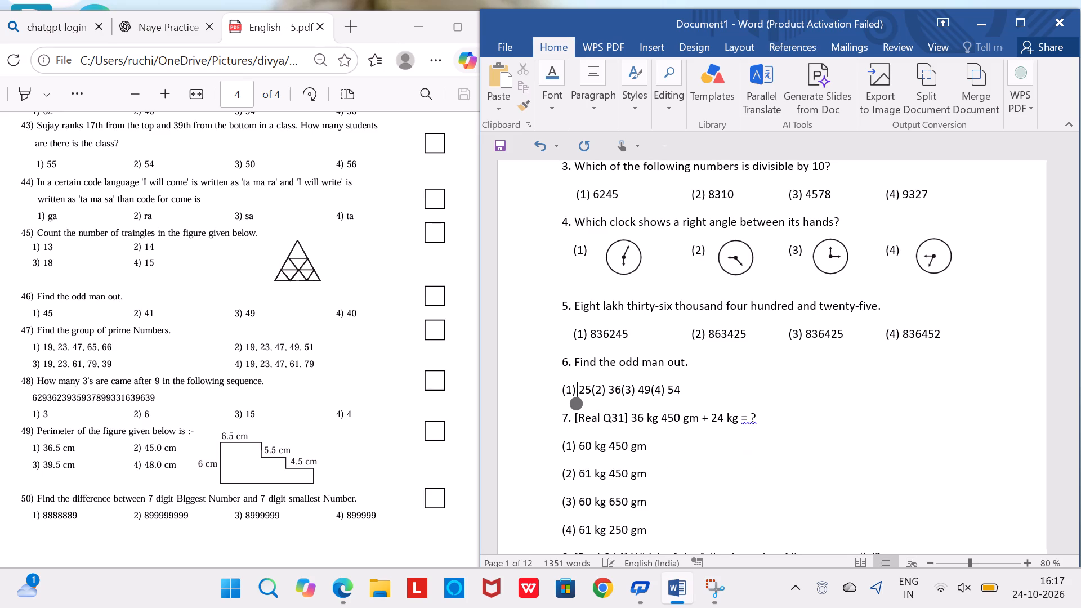
{"action": "key", "text": "Left"}
{"action": "key", "text": "Left"}
{"action": "key", "text": "Left"}
{"action": "key", "text": "space"}
{"action": "key", "text": "space"}
{"action": "key", "text": "space"}
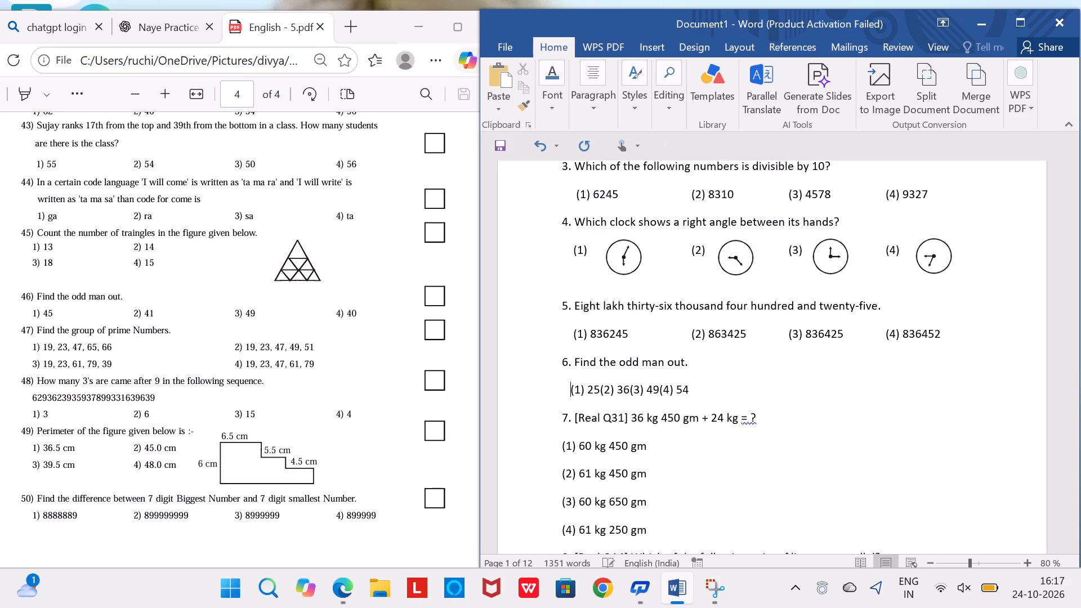
{"action": "key", "text": "space"}
Insert three tabs between question 6's options (1) 25 and (2) 36 to align (2) with the column above.
{"action": "key", "text": "Right"}
{"action": "key", "text": "Right"}
{"action": "key", "text": "Right"}
{"action": "key", "text": "Right"}
{"action": "key", "text": "Right"}
{"action": "key", "text": "Right"}
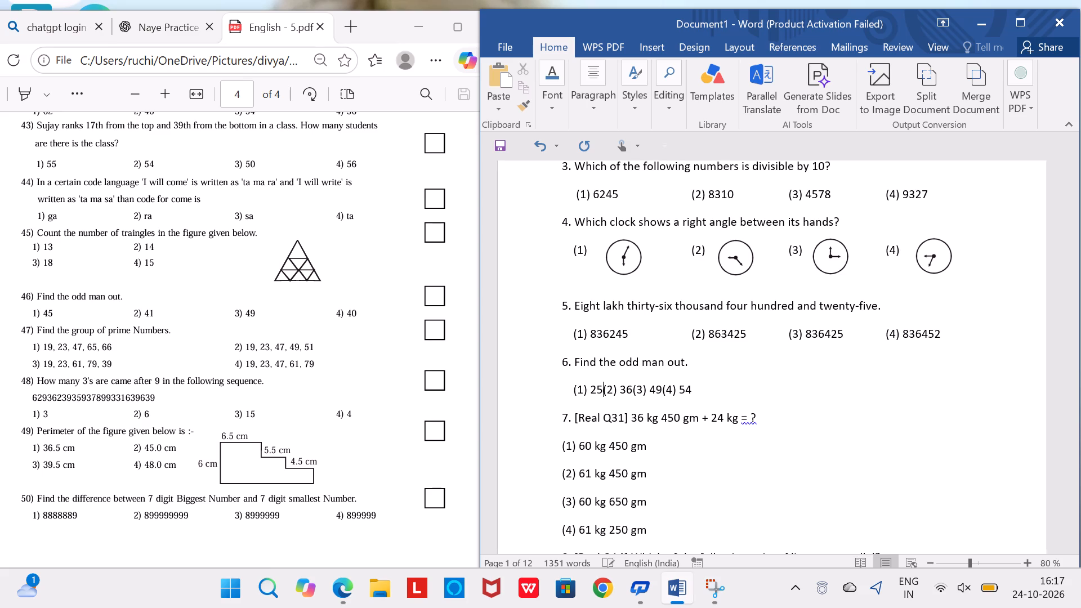
{"action": "key", "text": "Tab"}
{"action": "key", "text": "Tab"}
{"action": "key", "text": "Tab"}
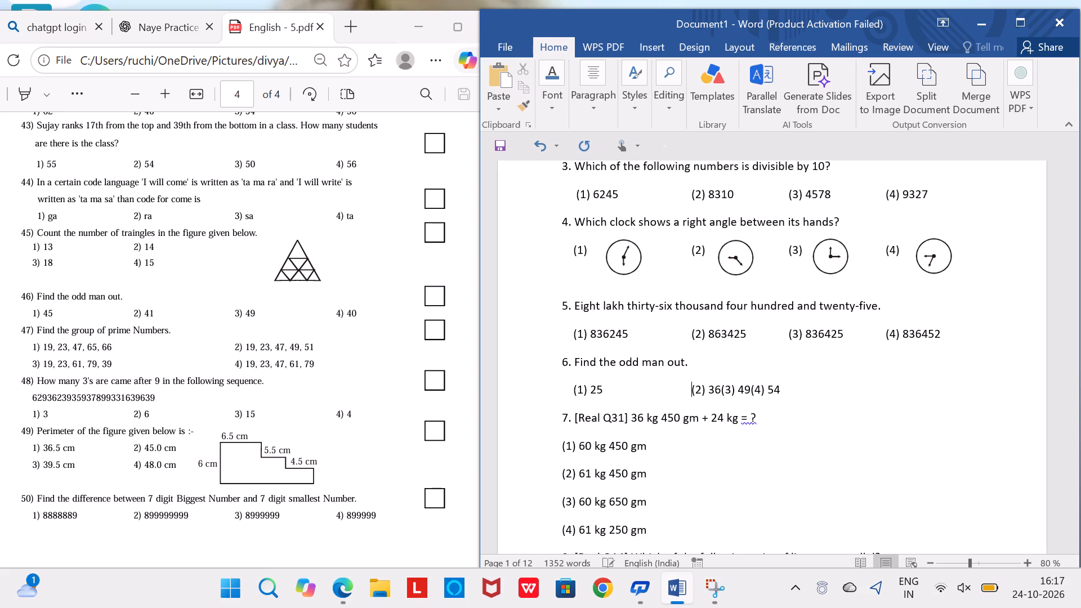
Insert three tabs before question 6's option (3) 49 to align it with the (3) column above.
{"action": "key", "text": "Right"}
{"action": "key", "text": "Right"}
{"action": "key", "text": "Right"}
{"action": "key", "text": "Right"}
{"action": "key", "text": "Right"}
{"action": "key", "text": "Right"}
{"action": "key", "text": "Tab"}
{"action": "key", "text": "Tab"}
{"action": "key", "text": "Tab"}
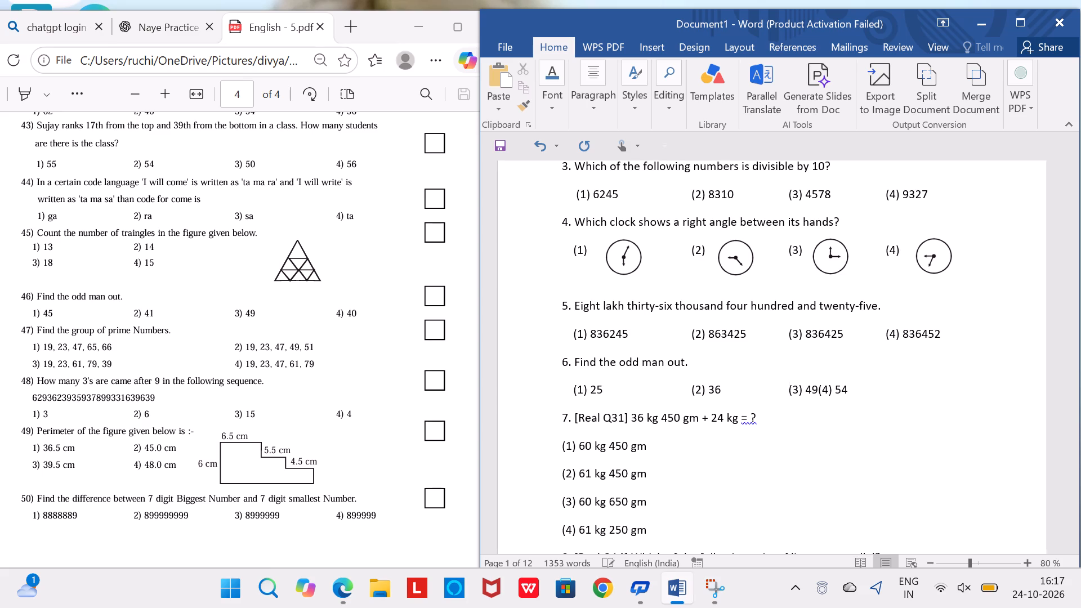
Insert three tabs before question 6's option (4) 54 to align it with the (4) column above.
{"action": "key", "text": "Right"}
{"action": "key", "text": "Right"}
{"action": "key", "text": "Right"}
{"action": "key", "text": "Right"}
{"action": "key", "text": "Right"}
{"action": "key", "text": "Right"}
{"action": "key", "text": "Tab"}
{"action": "key", "text": "Tab"}
{"action": "key", "text": "Tab"}
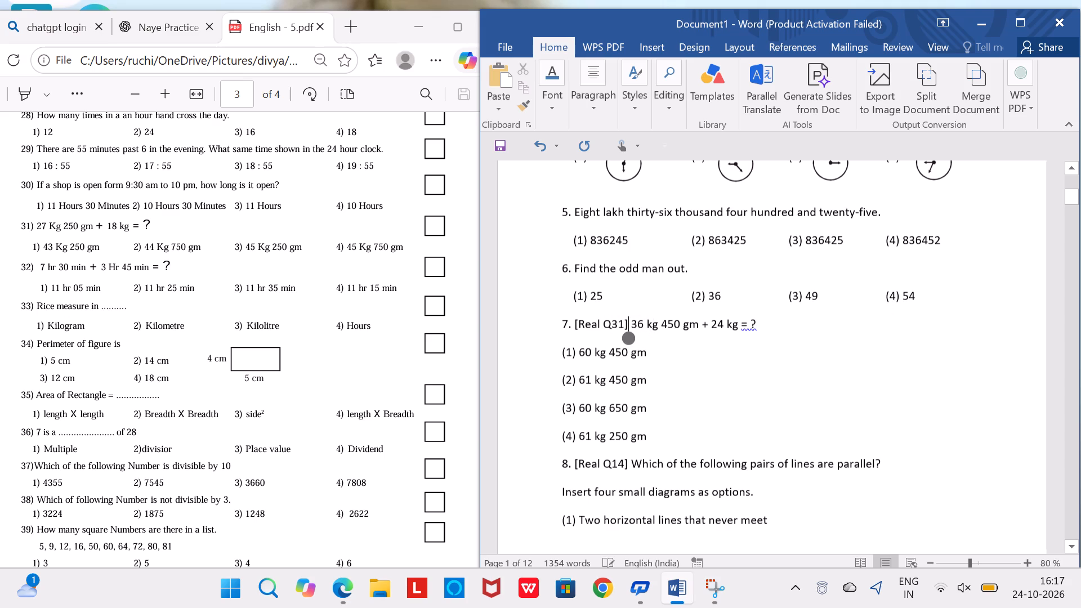
Delete the "[Real Q31]" tag from question 7 so it reads "36 kg 450 gm + 24 kg = ?".
{"action": "key", "text": "Right"}
{"action": "key", "text": "BackSpace"}
{"action": "key", "text": "BackSpace"}
{"action": "key", "text": "BackSpace"}
{"action": "key", "text": "BackSpace"}
{"action": "key", "text": "BackSpace"}
{"action": "key", "text": "BackSpace"}
{"action": "key", "text": "BackSpace"}
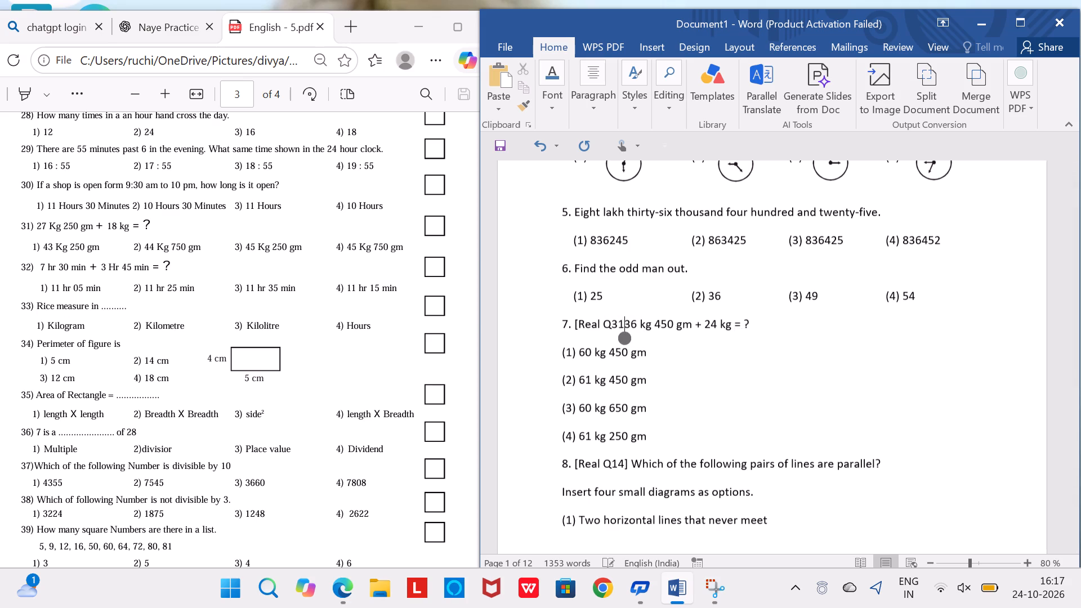
{"action": "key", "text": "BackSpace"}
{"action": "key", "text": "BackSpace"}
{"action": "key", "text": "BackSpace"}
{"action": "key", "text": "BackSpace"}
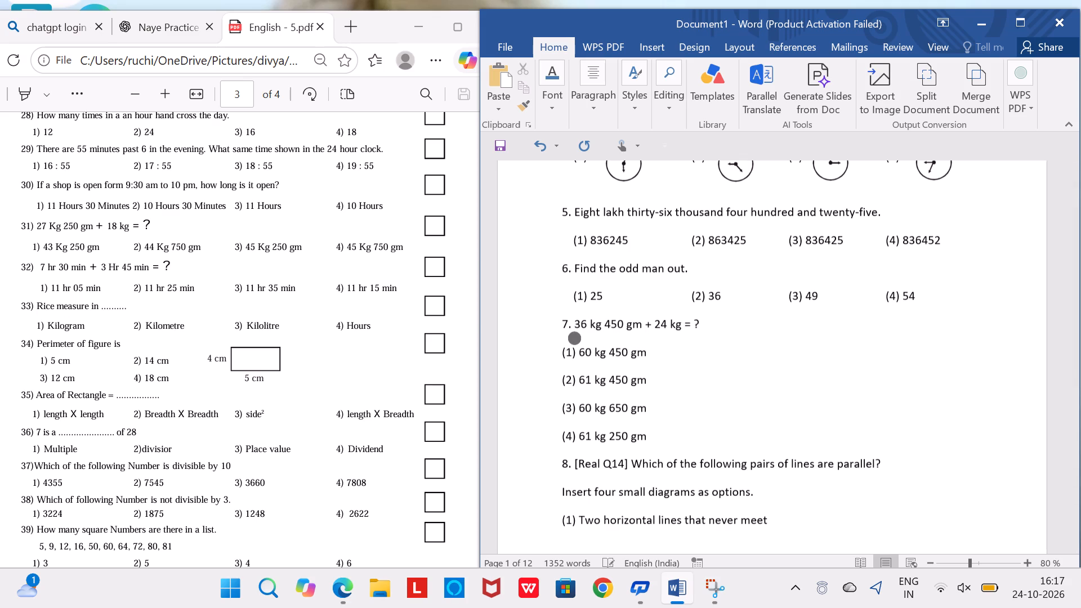
Join question 7's four options, from (1) 60 kg 450 gm to (4) 61 kg 250 gm, onto a single line.
{"action": "key", "text": "BackSpace"}
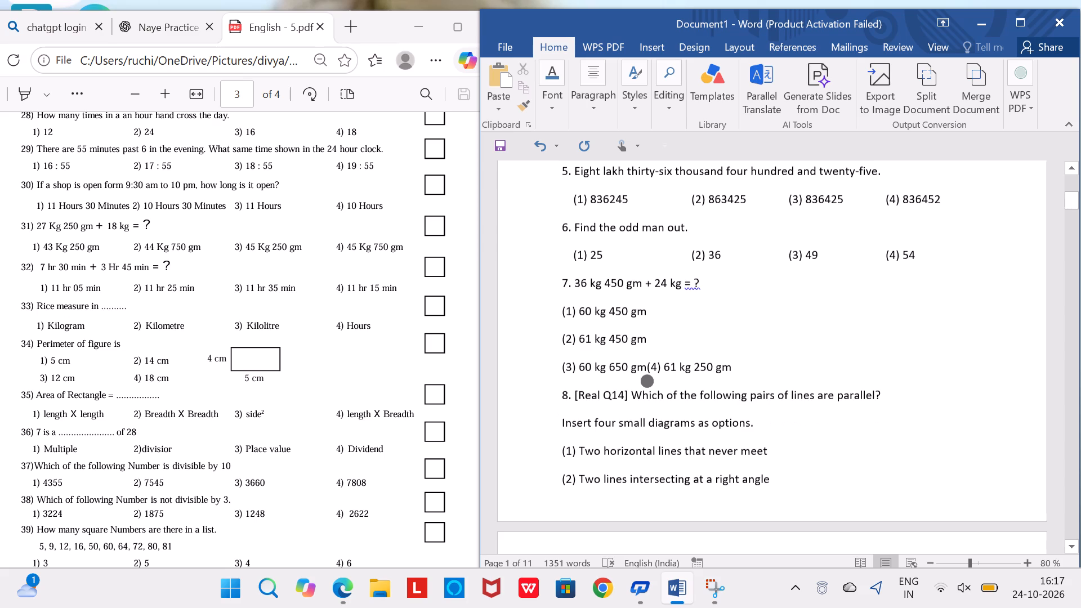
{"action": "key", "text": "Left"}
{"action": "key", "text": "Left"}
{"action": "key", "text": "Left"}
{"action": "key", "text": "Left"}
{"action": "key", "text": "Left"}
{"action": "key", "text": "Left"}
{"action": "key", "text": "Left"}
{"action": "key", "text": "Left"}
{"action": "key", "text": "Left"}
{"action": "key", "text": "Left"}
{"action": "key", "text": "Left"}
{"action": "key", "text": "Left"}
{"action": "key", "text": "Left"}
{"action": "key", "text": "Left"}
{"action": "key", "text": "Left"}
{"action": "key", "text": "Left"}
{"action": "key", "text": "BackSpace"}
{"action": "key", "text": "Left"}
{"action": "key", "text": "Left"}
{"action": "key", "text": "Left"}
{"action": "key", "text": "Left"}
{"action": "key", "text": "Left"}
{"action": "key", "text": "Left"}
{"action": "key", "text": "Left"}
{"action": "key", "text": "Left"}
{"action": "key", "text": "Left"}
{"action": "key", "text": "Left"}
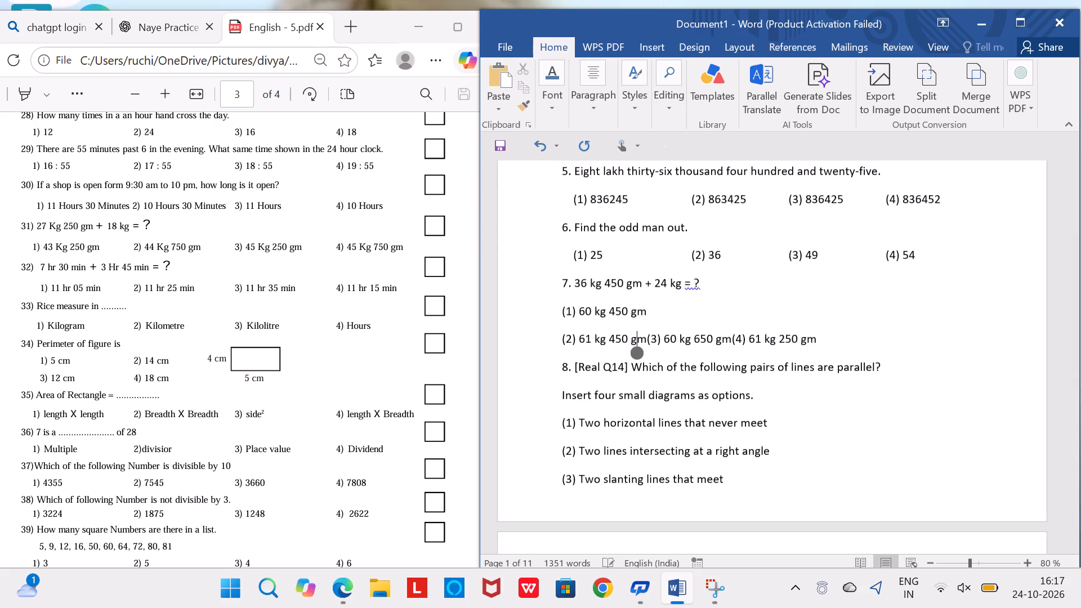
{"action": "key", "text": "Left"}
{"action": "key", "text": "Left"}
{"action": "key", "text": "Left"}
{"action": "key", "text": "Left"}
{"action": "key", "text": "Left"}
{"action": "key", "text": "Left"}
{"action": "key", "text": "BackSpace"}
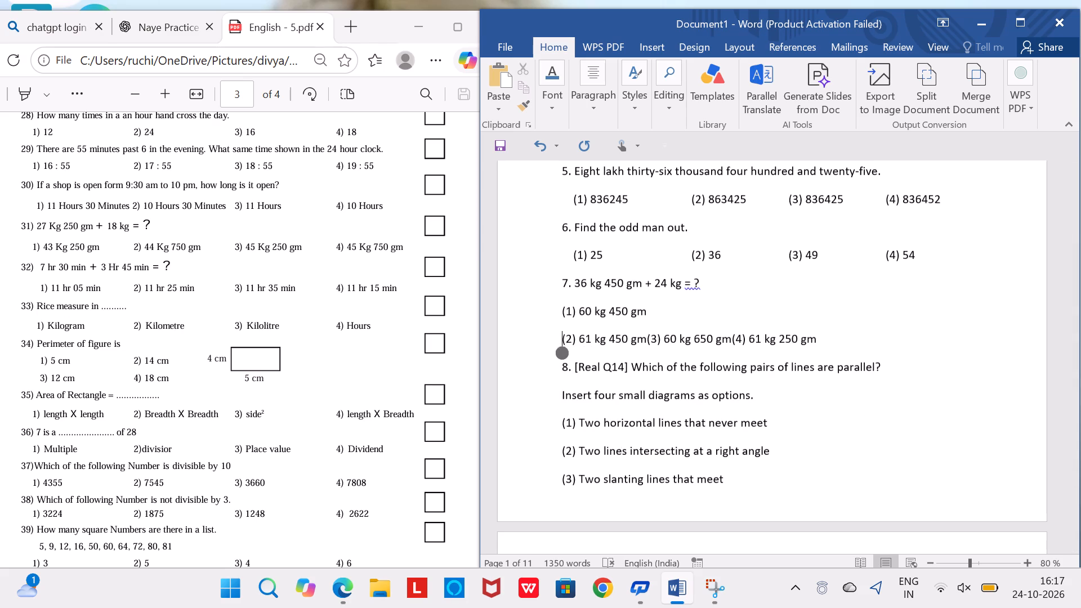
Indent question 7's option line with four spaces before (1) 60 kg 450 gm.
{"action": "key", "text": "Left"}
{"action": "key", "text": "Left"}
{"action": "key", "text": "Left"}
{"action": "key", "text": "Left"}
{"action": "key", "text": "Left"}
{"action": "key", "text": "Left"}
{"action": "key", "text": "Left"}
{"action": "key", "text": "Left"}
{"action": "key", "text": "Left"}
{"action": "key", "text": "Left"}
{"action": "key", "text": "Left"}
{"action": "key", "text": "Left"}
{"action": "key", "text": "Left"}
{"action": "key", "text": "Left"}
{"action": "key", "text": "Left"}
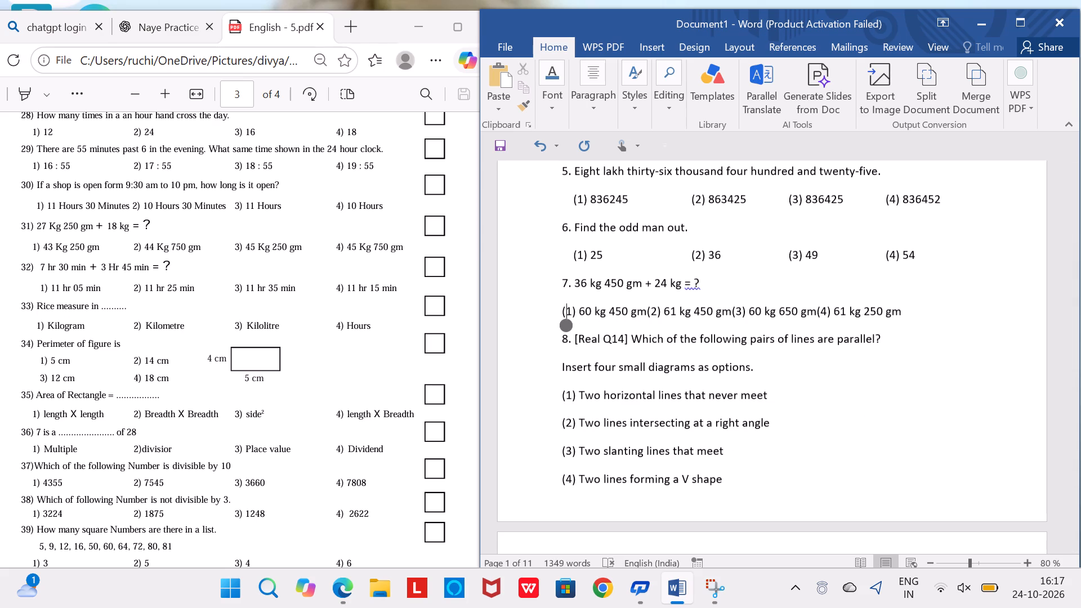
{"action": "key", "text": "Left"}
{"action": "key", "text": "space"}
{"action": "key", "text": "space"}
{"action": "key", "text": "space"}
{"action": "key", "text": "space"}
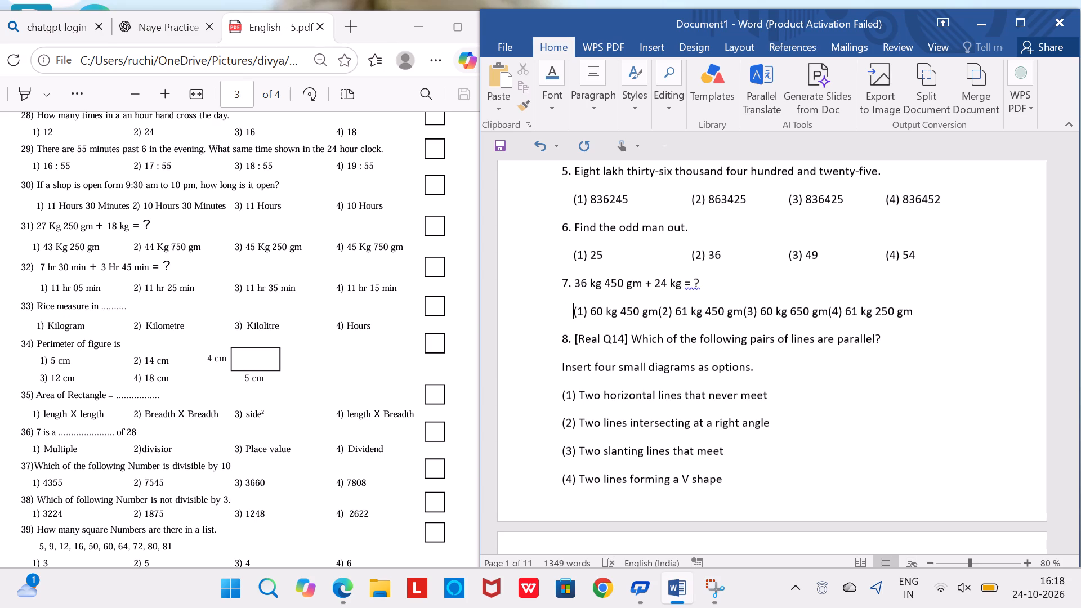
Insert two tabs before question 7's option (2) 61 kg 450 gm to align it with the (2) column above.
{"action": "key", "text": "Right"}
{"action": "key", "text": "Right"}
{"action": "key", "text": "Right"}
{"action": "key", "text": "Right"}
{"action": "key", "text": "Right"}
{"action": "key", "text": "Right"}
{"action": "key", "text": "Right"}
{"action": "key", "text": "Right"}
{"action": "key", "text": "Right"}
{"action": "key", "text": "Right"}
{"action": "key", "text": "Right"}
{"action": "key", "text": "Right"}
{"action": "key", "text": "Right"}
{"action": "key", "text": "Right"}
{"action": "key", "text": "Right"}
{"action": "key", "text": "Right"}
{"action": "key", "text": "Tab"}
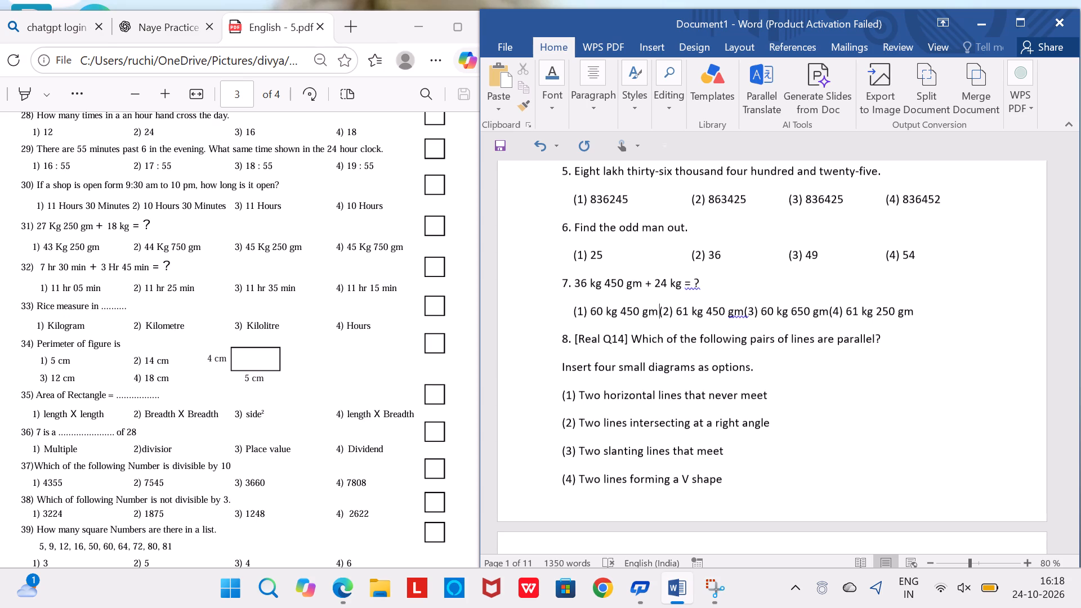
{"action": "key", "text": "Tab"}
Insert one tab before question 7's option (3) 60 kg 650 gm to align it with the (3) column above.
{"action": "key", "text": "Right"}
{"action": "key", "text": "Right"}
{"action": "key", "text": "Right"}
{"action": "key", "text": "Right"}
{"action": "key", "text": "Right"}
{"action": "key", "text": "Right"}
{"action": "key", "text": "Right"}
{"action": "key", "text": "Right"}
{"action": "key", "text": "Right"}
{"action": "key", "text": "Right"}
{"action": "key", "text": "Right"}
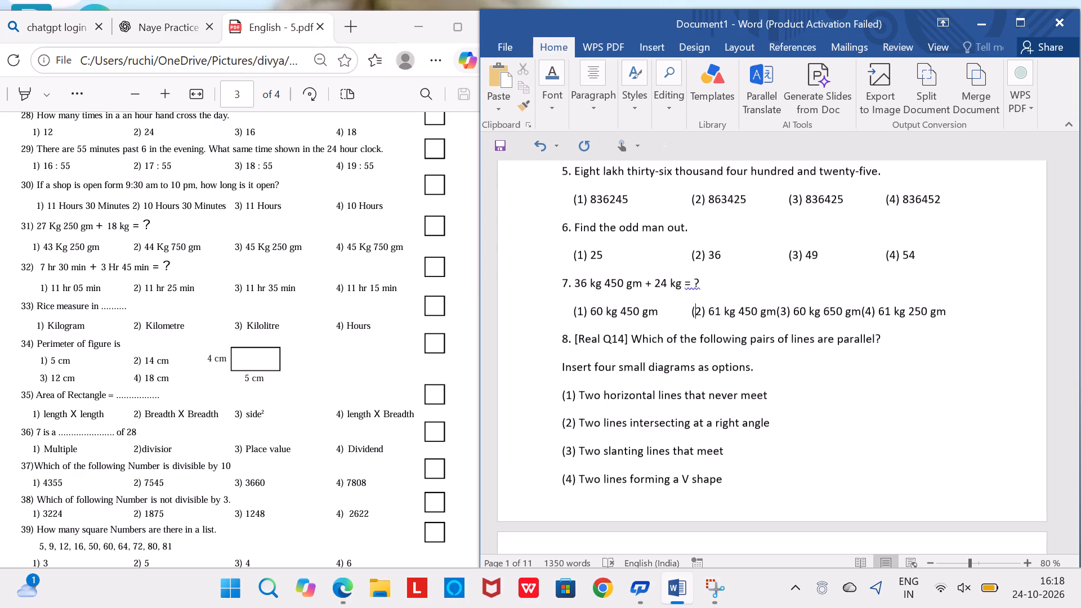
{"action": "key", "text": "Right"}
{"action": "key", "text": "Right"}
{"action": "key", "text": "Right"}
{"action": "key", "text": "Right"}
{"action": "key", "text": "Right"}
{"action": "key", "text": "Right"}
{"action": "key", "text": "Left"}
{"action": "key", "text": "Tab"}
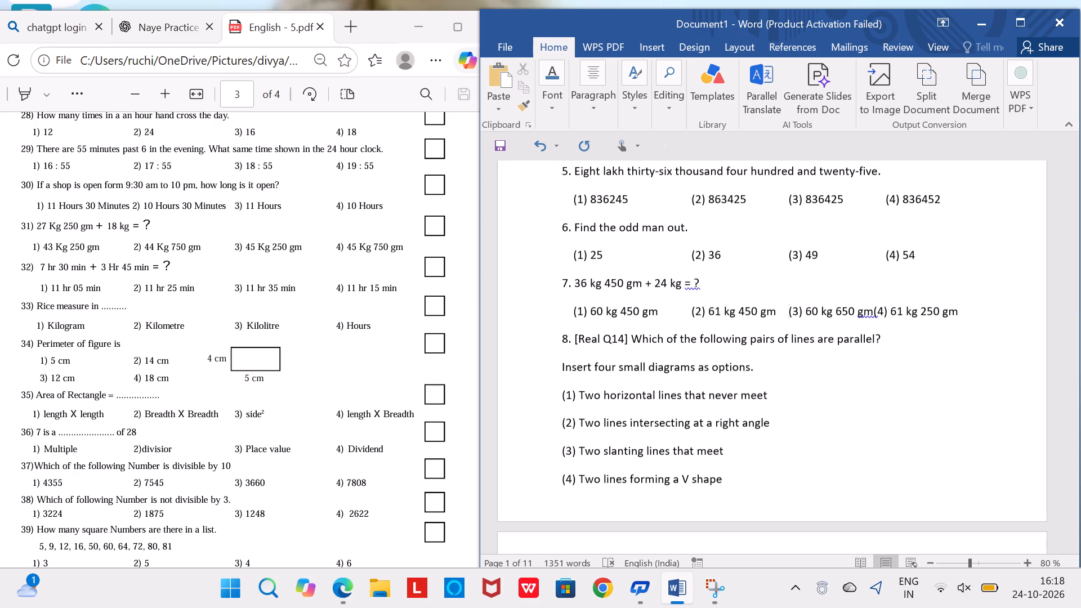
Insert one tab before question 7's option (4) 61 kg 250 gm to align it with the (4) column above.
{"action": "key", "text": "Right"}
{"action": "key", "text": "Right"}
{"action": "key", "text": "Right"}
{"action": "key", "text": "Right"}
{"action": "key", "text": "Right"}
{"action": "key", "text": "Right"}
{"action": "key", "text": "Right"}
{"action": "key", "text": "Right"}
{"action": "key", "text": "Right"}
{"action": "key", "text": "Right"}
{"action": "key", "text": "Right"}
{"action": "key", "text": "Right"}
{"action": "key", "text": "Right"}
{"action": "key", "text": "Right"}
{"action": "key", "text": "Right"}
{"action": "key", "text": "Right"}
{"action": "key", "text": "Tab"}
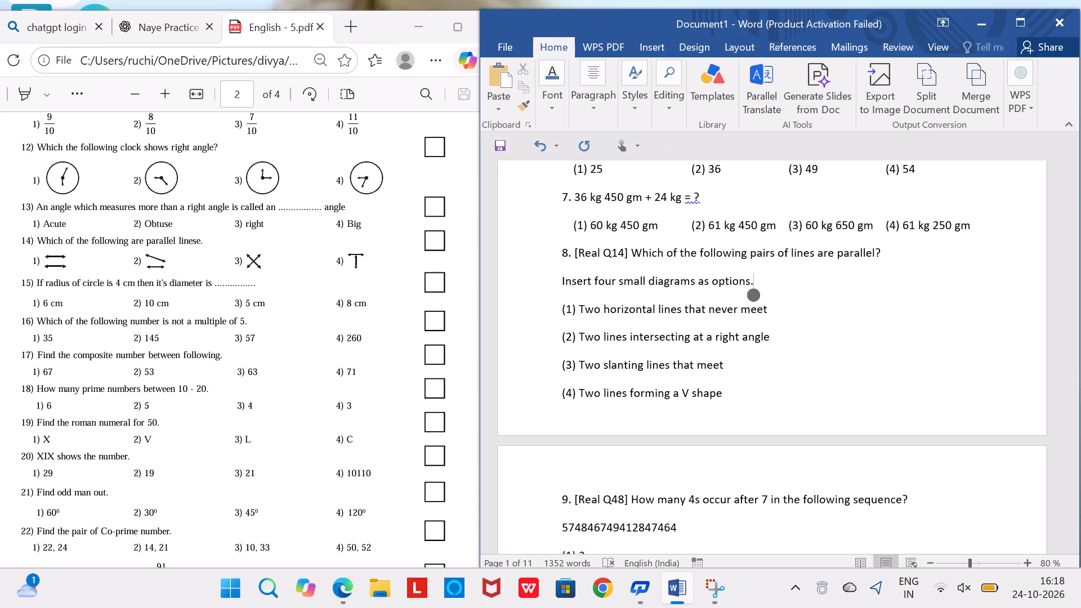
Delete the whole line "Insert four small diagrams as options." below question 8, leaving no empty line.
{"action": "key", "text": "BackSpace"}
{"action": "key", "text": "BackSpace"}
{"action": "key", "text": "BackSpace"}
{"action": "key", "text": "BackSpace"}
{"action": "key", "text": "BackSpace"}
{"action": "key", "text": "BackSpace"}
{"action": "key", "text": "BackSpace"}
{"action": "key", "text": "BackSpace"}
{"action": "key", "text": "BackSpace"}
{"action": "key", "text": "BackSpace"}
{"action": "key", "text": "BackSpace"}
{"action": "key", "text": "BackSpace"}
{"action": "key", "text": "BackSpace"}
{"action": "key", "text": "BackSpace"}
{"action": "key", "text": "BackSpace"}
{"action": "key", "text": "BackSpace"}
{"action": "key", "text": "BackSpace"}
{"action": "key", "text": "BackSpace"}
{"action": "key", "text": "BackSpace"}
{"action": "key", "text": "BackSpace"}
{"action": "key", "text": "BackSpace"}
{"action": "key", "text": "BackSpace"}
{"action": "key", "text": "BackSpace"}
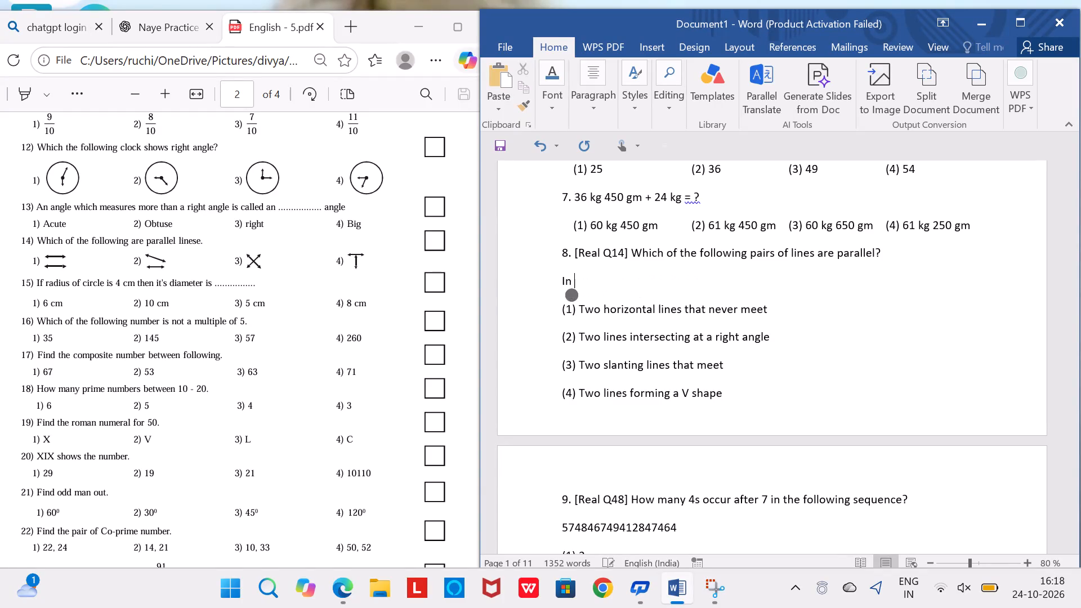
{"action": "key", "text": "BackSpace"}
{"action": "key", "text": "BackSpace"}
{"action": "key", "text": "BackSpace"}
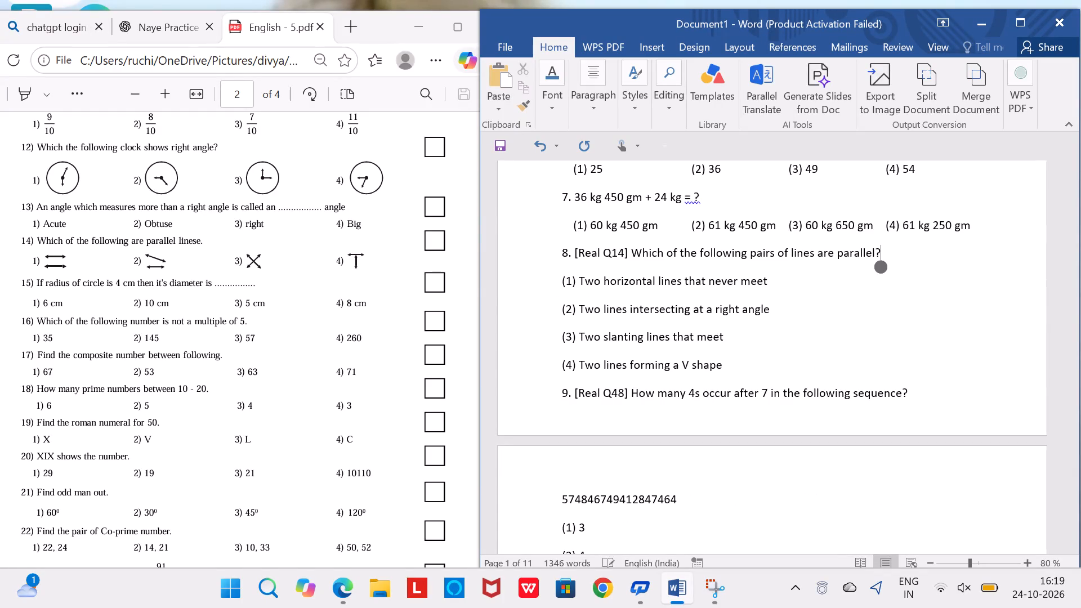
Remove the [Real Q14] tag from question 8 so it starts with "8. Which of the following".
{"action": "key", "text": "Left"}
{"action": "key", "text": "Left"}
{"action": "key", "text": "Left"}
{"action": "key", "text": "Left"}
{"action": "key", "text": "Left"}
{"action": "key", "text": "Left"}
{"action": "key", "text": "Left"}
{"action": "key", "text": "Left"}
{"action": "key", "text": "Left"}
{"action": "key", "text": "Left"}
{"action": "key", "text": "Left"}
{"action": "key", "text": "Left"}
{"action": "key", "text": "Left"}
{"action": "key", "text": "Left"}
{"action": "key", "text": "Left"}
{"action": "key", "text": "Left"}
{"action": "key", "text": "Left"}
{"action": "key", "text": "Left"}
{"action": "key", "text": "Left"}
{"action": "key", "text": "Left"}
{"action": "key", "text": "Left"}
{"action": "key", "text": "Left"}
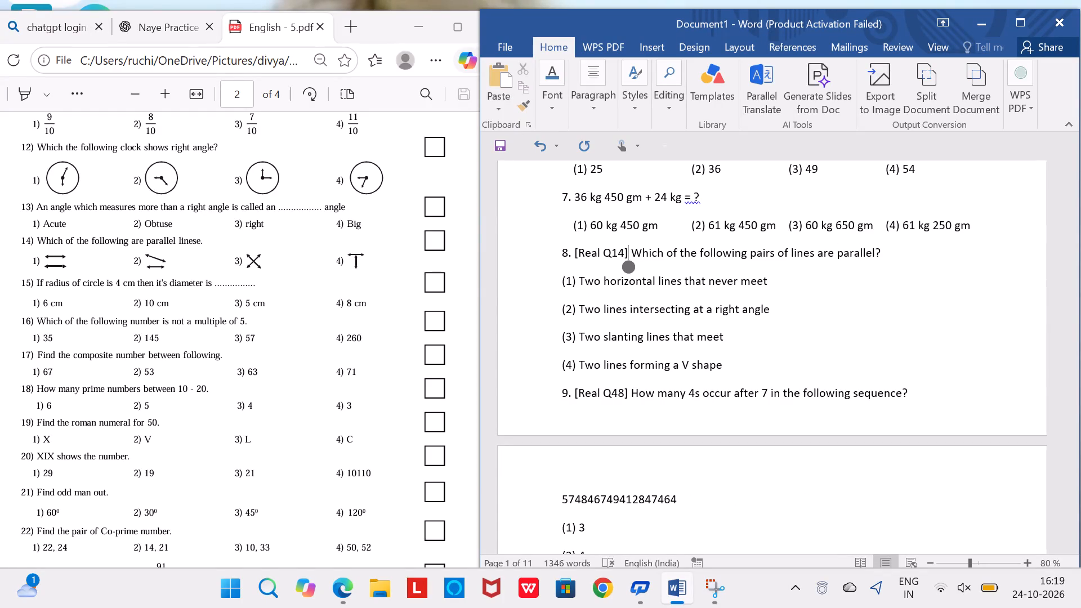
{"action": "key", "text": "Right"}
{"action": "key", "text": "BackSpace"}
{"action": "key", "text": "BackSpace"}
{"action": "key", "text": "BackSpace"}
{"action": "key", "text": "BackSpace"}
{"action": "key", "text": "BackSpace"}
{"action": "key", "text": "BackSpace"}
{"action": "key", "text": "BackSpace"}
{"action": "key", "text": "BackSpace"}
{"action": "key", "text": "BackSpace"}
{"action": "key", "text": "BackSpace"}
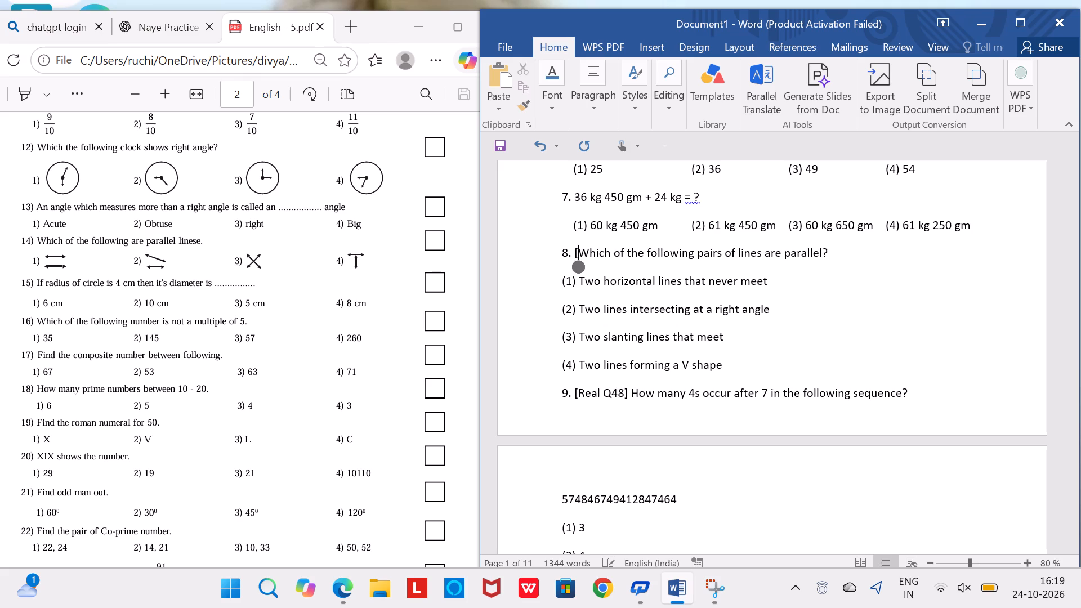
{"action": "key", "text": "BackSpace"}
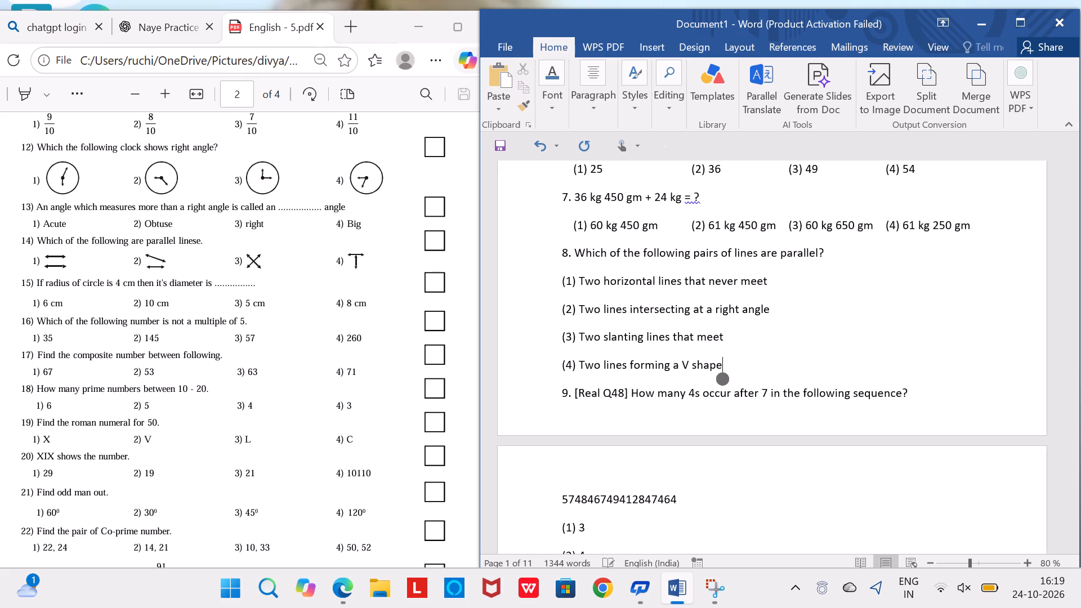
Delete the text "Two lines forming a V shape" from question 8's option (4), keeping only the (4) label.
{"action": "key", "text": "BackSpace"}
{"action": "key", "text": "BackSpace"}
{"action": "key", "text": "BackSpace"}
{"action": "key", "text": "BackSpace"}
{"action": "key", "text": "BackSpace"}
{"action": "key", "text": "BackSpace"}
{"action": "key", "text": "BackSpace"}
{"action": "key", "text": "BackSpace"}
{"action": "key", "text": "BackSpace"}
{"action": "key", "text": "BackSpace"}
{"action": "key", "text": "BackSpace"}
{"action": "key", "text": "BackSpace"}
{"action": "key", "text": "BackSpace"}
{"action": "key", "text": "BackSpace"}
{"action": "key", "text": "BackSpace"}
{"action": "key", "text": "BackSpace"}
{"action": "key", "text": "BackSpace"}
{"action": "key", "text": "BackSpace"}
{"action": "key", "text": "BackSpace"}
{"action": "key", "text": "BackSpace"}
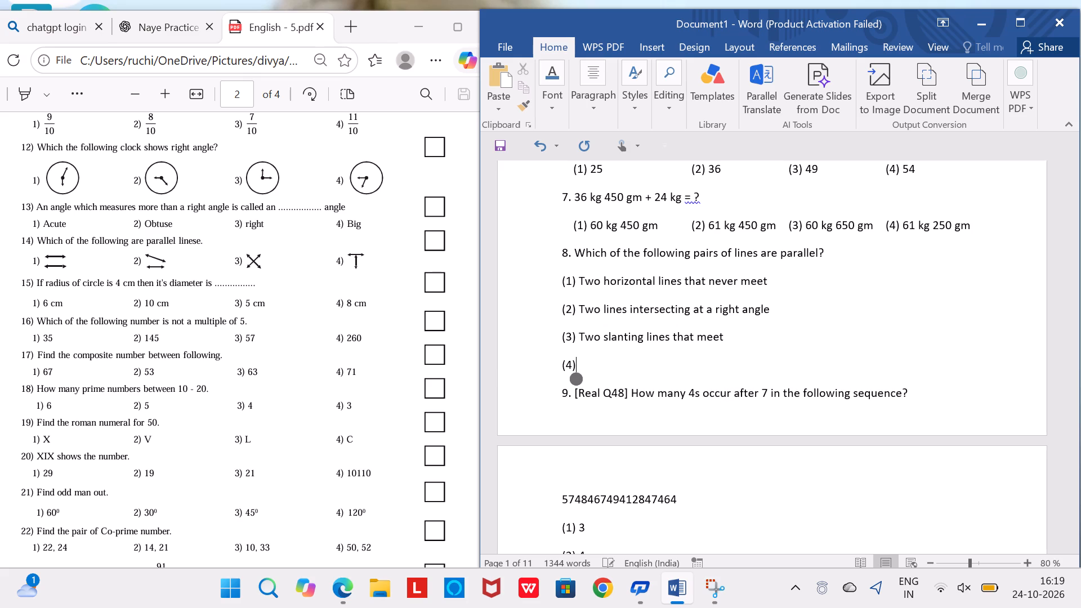
Delete the text "Two slanting lines that meet" from question 8's option (3), keeping only the (3) label.
{"action": "key", "text": "Up"}
{"action": "key", "text": "BackSpace"}
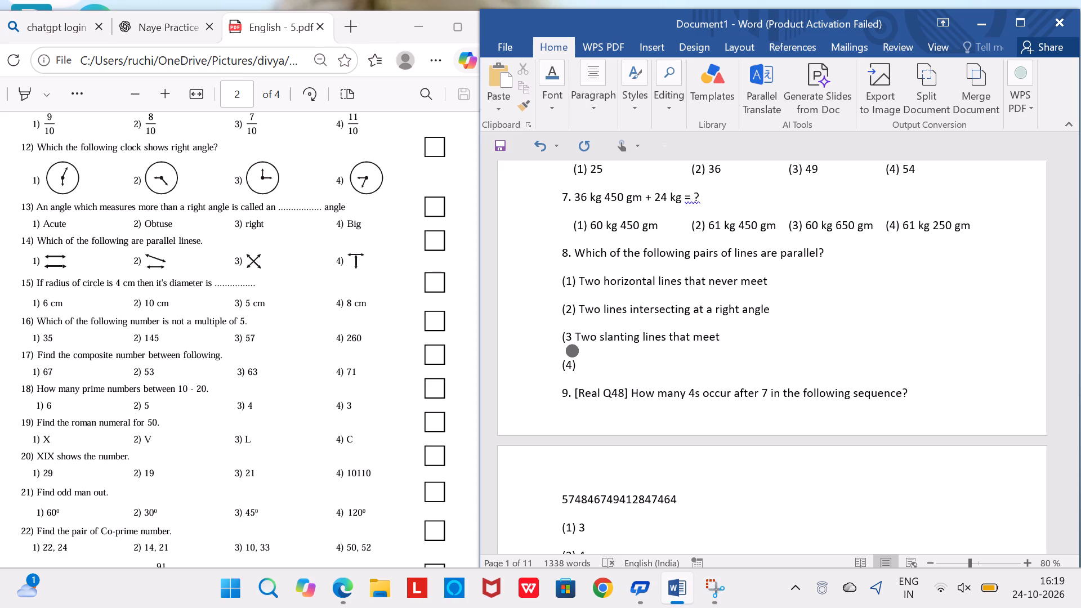
{"action": "key", "text": "shift+parenright"}
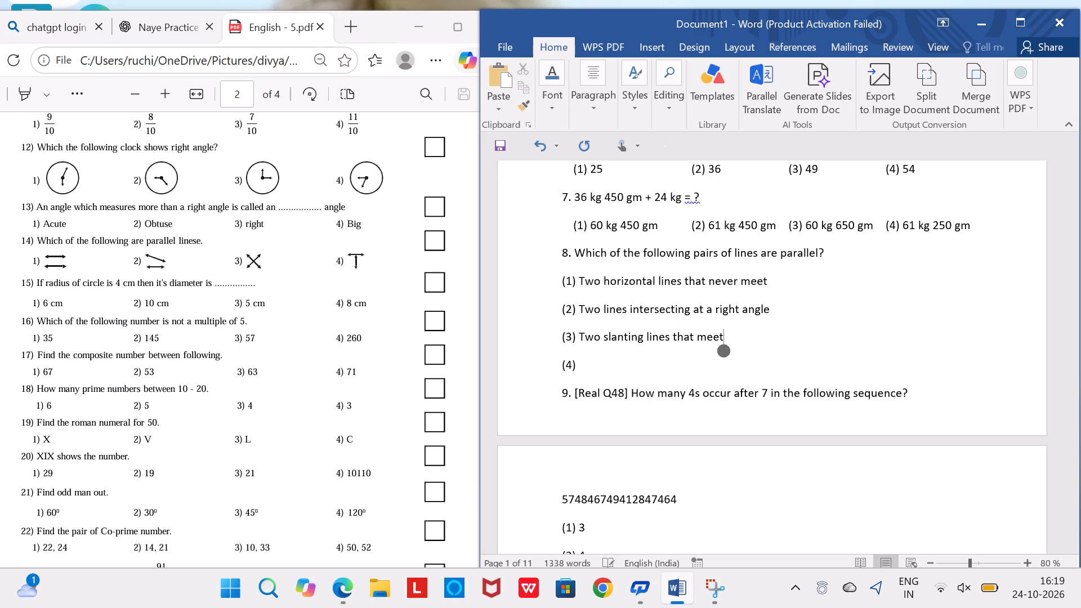
{"action": "key", "text": "BackSpace"}
{"action": "key", "text": "BackSpace"}
{"action": "key", "text": "BackSpace"}
{"action": "key", "text": "BackSpace"}
{"action": "key", "text": "BackSpace"}
{"action": "key", "text": "BackSpace"}
{"action": "key", "text": "BackSpace"}
{"action": "key", "text": "BackSpace"}
{"action": "key", "text": "BackSpace"}
{"action": "key", "text": "BackSpace"}
{"action": "key", "text": "BackSpace"}
{"action": "key", "text": "BackSpace"}
{"action": "key", "text": "BackSpace"}
{"action": "key", "text": "BackSpace"}
{"action": "key", "text": "BackSpace"}
{"action": "key", "text": "BackSpace"}
{"action": "key", "text": "BackSpace"}
{"action": "key", "text": "BackSpace"}
{"action": "key", "text": "BackSpace"}
{"action": "key", "text": "BackSpace"}
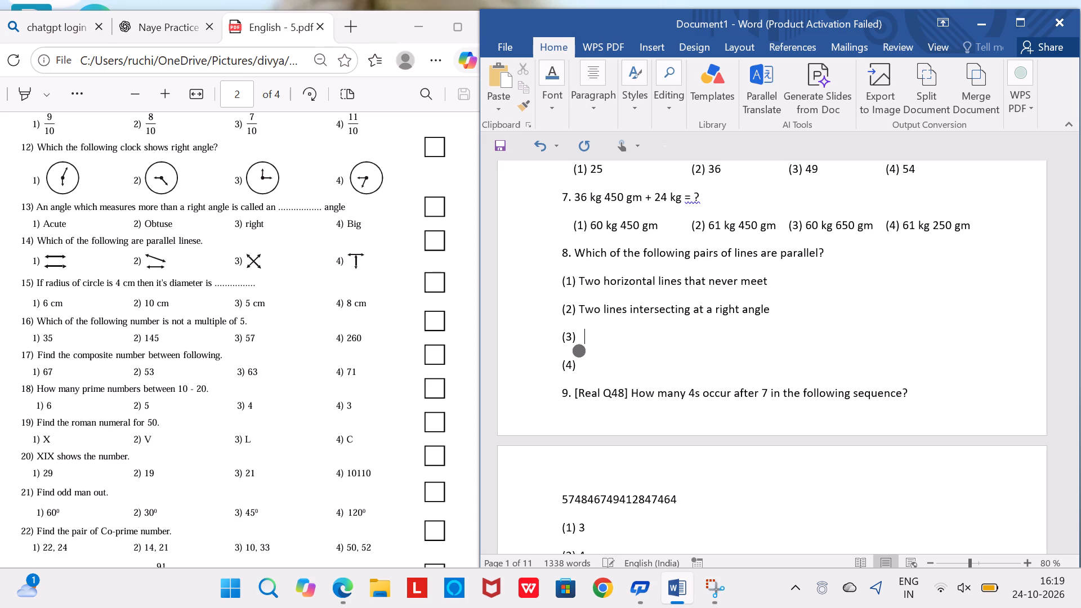
{"action": "key", "text": "BackSpace"}
Delete the text "Two lines intersecting at a right angle" from question 8's option (2), keeping only the (2) label.
{"action": "key", "text": "Up"}
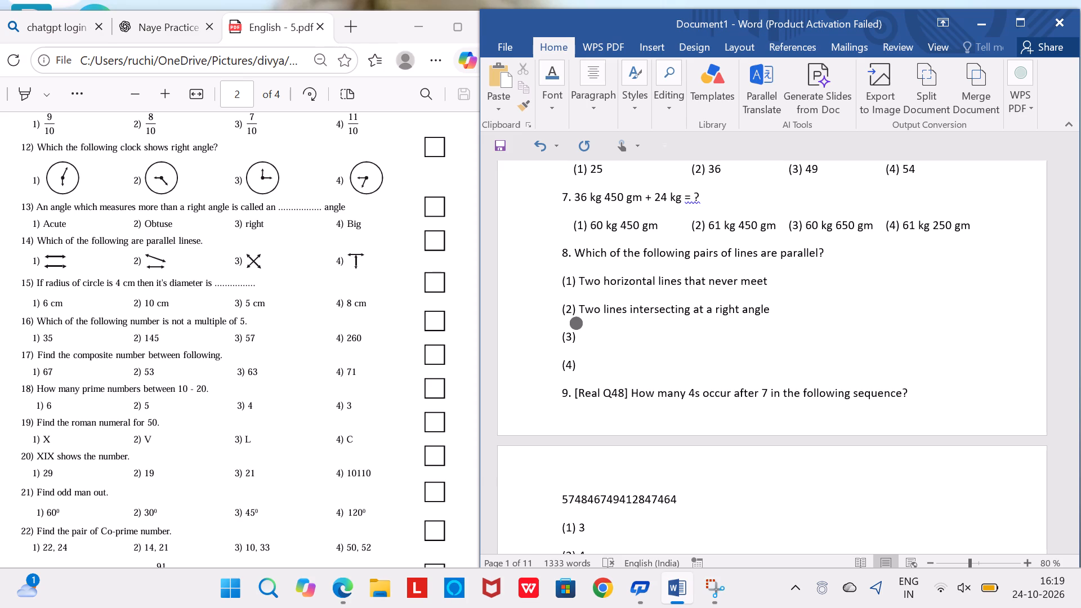
{"action": "key", "text": "Delete"}
{"action": "key", "text": "Delete"}
{"action": "key", "text": "Delete"}
{"action": "key", "text": "Delete"}
{"action": "key", "text": "Delete"}
{"action": "key", "text": "Delete"}
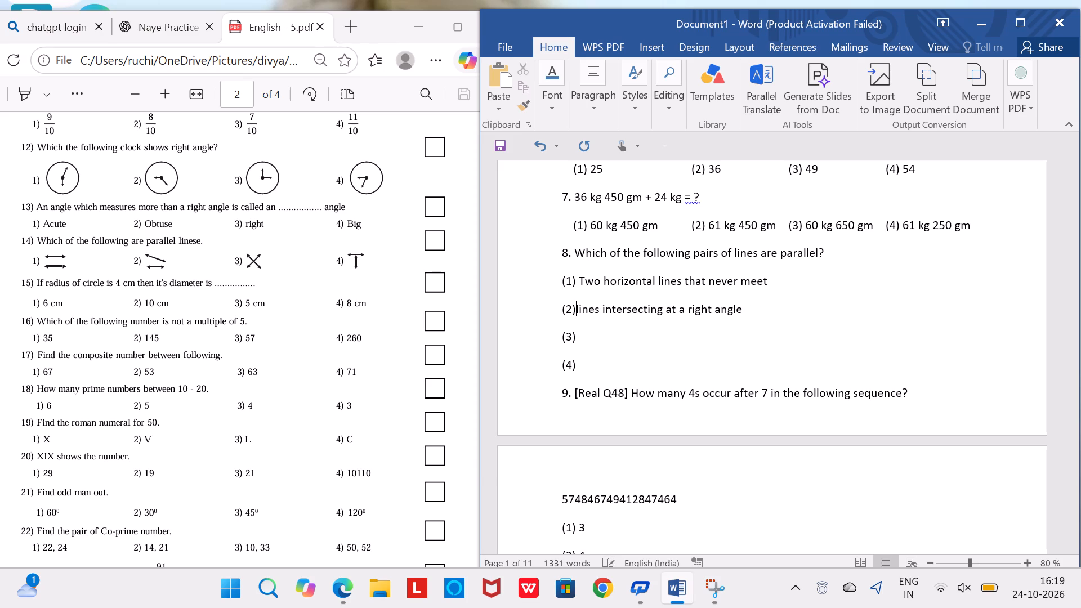
{"action": "key", "text": "Delete"}
{"action": "key", "text": "Delete"}
{"action": "key", "text": "Delete"}
{"action": "key", "text": "Delete"}
{"action": "key", "text": "Delete"}
{"action": "key", "text": "Delete"}
{"action": "key", "text": "Delete"}
{"action": "key", "text": "Delete"}
{"action": "key", "text": "Delete"}
{"action": "key", "text": "Delete"}
{"action": "key", "text": "Delete"}
{"action": "key", "text": "Delete"}
{"action": "key", "text": "Delete"}
{"action": "key", "text": "Delete"}
{"action": "key", "text": "Delete"}
{"action": "key", "text": "Delete"}
{"action": "key", "text": "Delete"}
{"action": "key", "text": "Delete"}
{"action": "key", "text": "Delete"}
{"action": "key", "text": "Delete"}
{"action": "key", "text": "Delete"}
{"action": "key", "text": "Delete"}
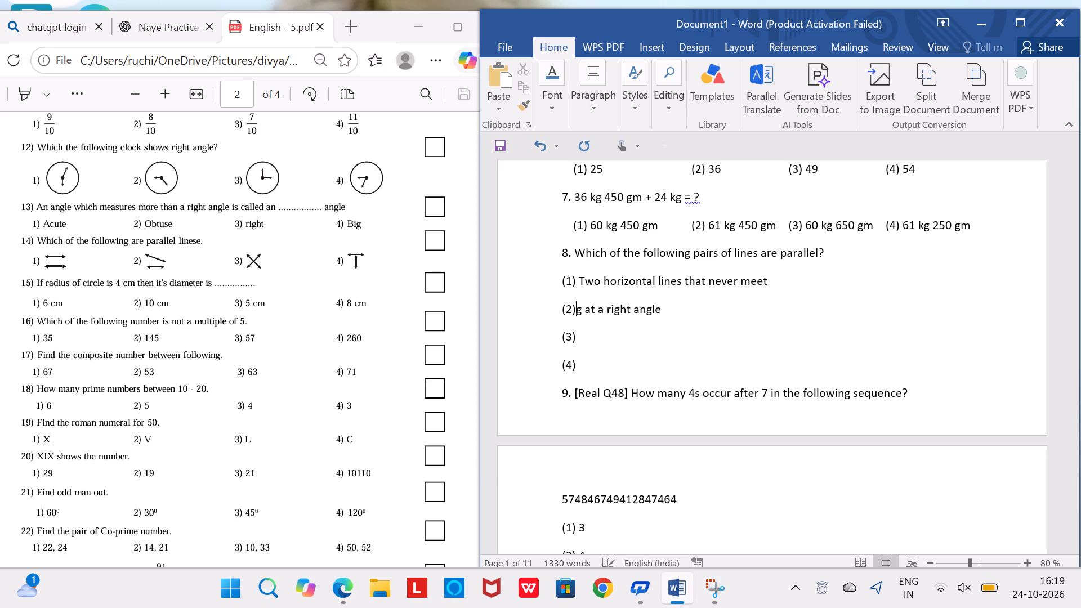
{"action": "key", "text": "Delete"}
{"action": "key", "text": "Delete"}
{"action": "key", "text": "Delete"}
{"action": "key", "text": "Delete"}
{"action": "key", "text": "Delete"}
{"action": "key", "text": "Delete"}
{"action": "key", "text": "Delete"}
{"action": "key", "text": "Delete"}
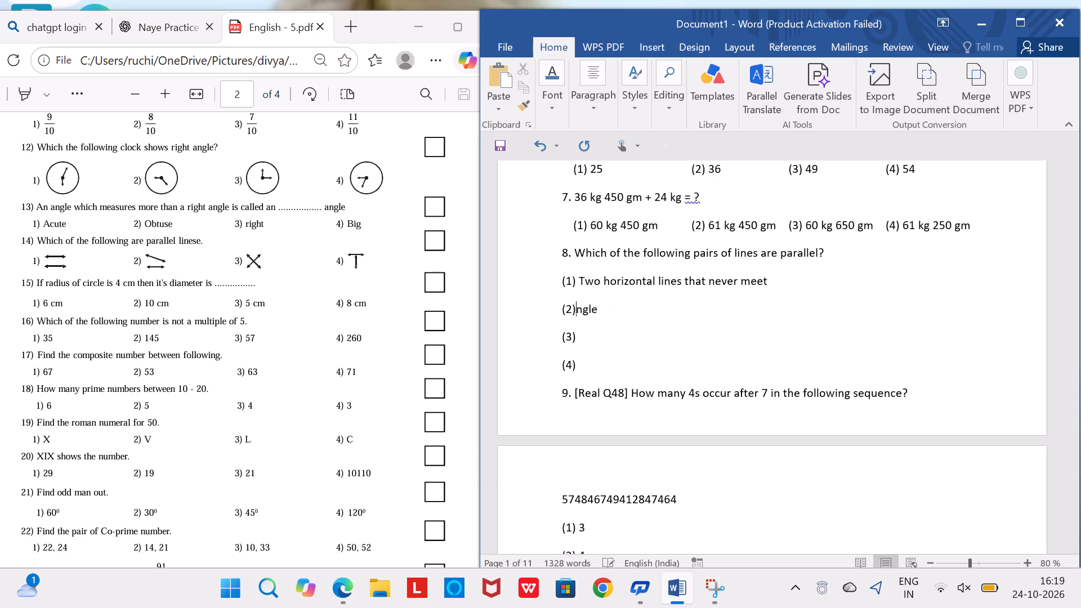
{"action": "key", "text": "Delete"}
{"action": "key", "text": "Delete"}
{"action": "key", "text": "Delete"}
{"action": "key", "text": "Delete"}
Delete the text "Two horizontal lines that never meet" from question 8's option (1), keeping only the (1) label.
{"action": "key", "text": "Up"}
{"action": "key", "text": "Delete"}
{"action": "key", "text": "Delete"}
{"action": "key", "text": "Delete"}
{"action": "key", "text": "Delete"}
{"action": "key", "text": "Delete"}
{"action": "key", "text": "Delete"}
{"action": "key", "text": "Delete"}
{"action": "key", "text": "Delete"}
{"action": "key", "text": "Delete"}
{"action": "key", "text": "Delete"}
{"action": "key", "text": "Delete"}
{"action": "key", "text": "Delete"}
{"action": "key", "text": "Delete"}
{"action": "key", "text": "Delete"}
{"action": "key", "text": "Delete"}
{"action": "key", "text": "Delete"}
{"action": "key", "text": "Delete"}
{"action": "key", "text": "Delete"}
{"action": "key", "text": "Delete"}
{"action": "key", "text": "Delete"}
{"action": "key", "text": "Delete"}
{"action": "key", "text": "Delete"}
{"action": "key", "text": "Delete"}
{"action": "key", "text": "Delete"}
{"action": "key", "text": "Delete"}
{"action": "key", "text": "Delete"}
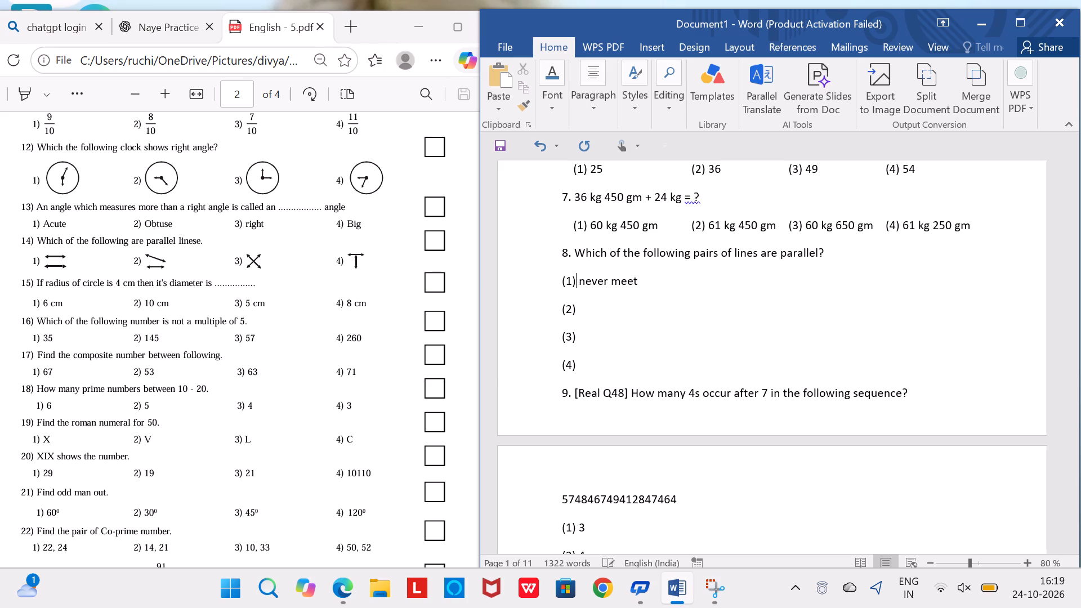
{"action": "key", "text": "Delete"}
{"action": "key", "text": "Delete"}
{"action": "key", "text": "Delete"}
{"action": "key", "text": "Delete"}
{"action": "key", "text": "Delete"}
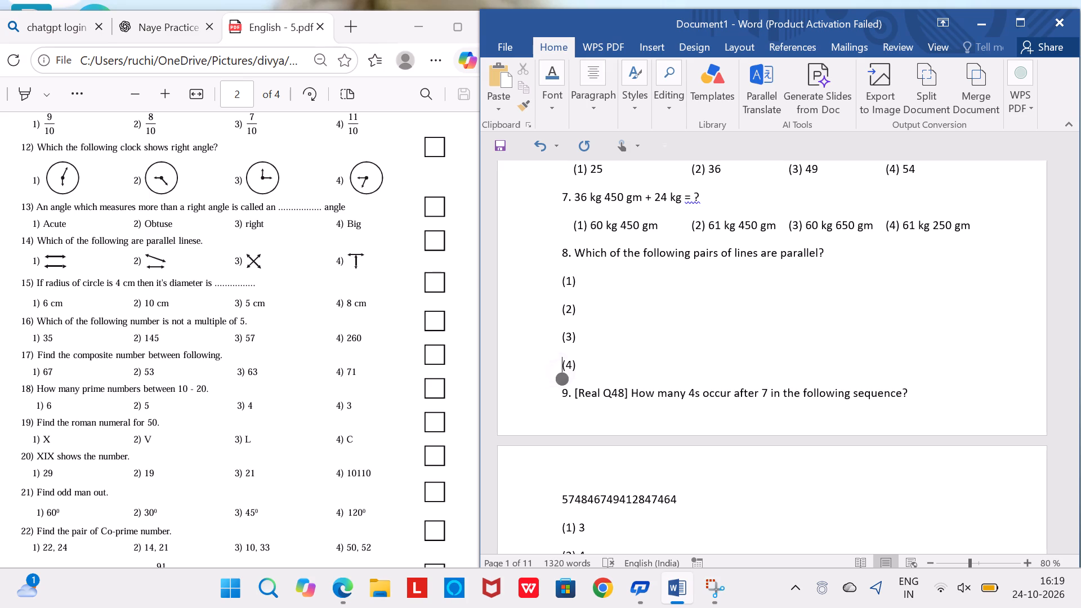
Join question 8's four option labels onto one line, reading (1)(2)(3)(4).
{"action": "key", "text": "BackSpace"}
{"action": "key", "text": "Left"}
{"action": "key", "text": "Left"}
{"action": "key", "text": "Left"}
{"action": "key", "text": "BackSpace"}
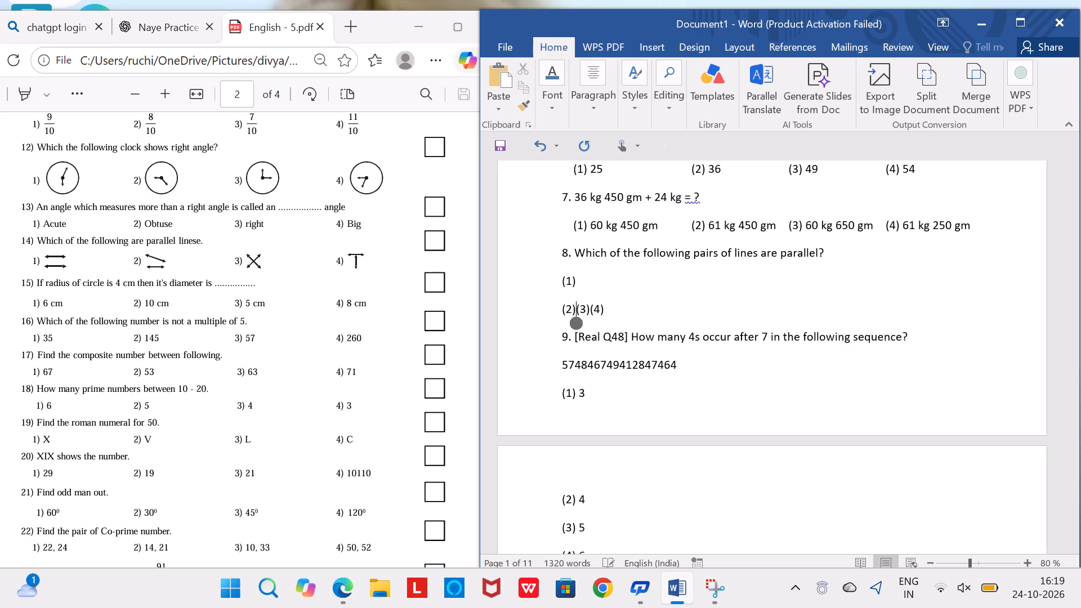
{"action": "key", "text": "Left"}
{"action": "key", "text": "Left"}
{"action": "key", "text": "Left"}
{"action": "key", "text": "BackSpace"}
Indent question 8's option line by four spaces so (1) lines up with question 7's option (1).
{"action": "key", "text": "Left"}
{"action": "key", "text": "Left"}
{"action": "key", "text": "Left"}
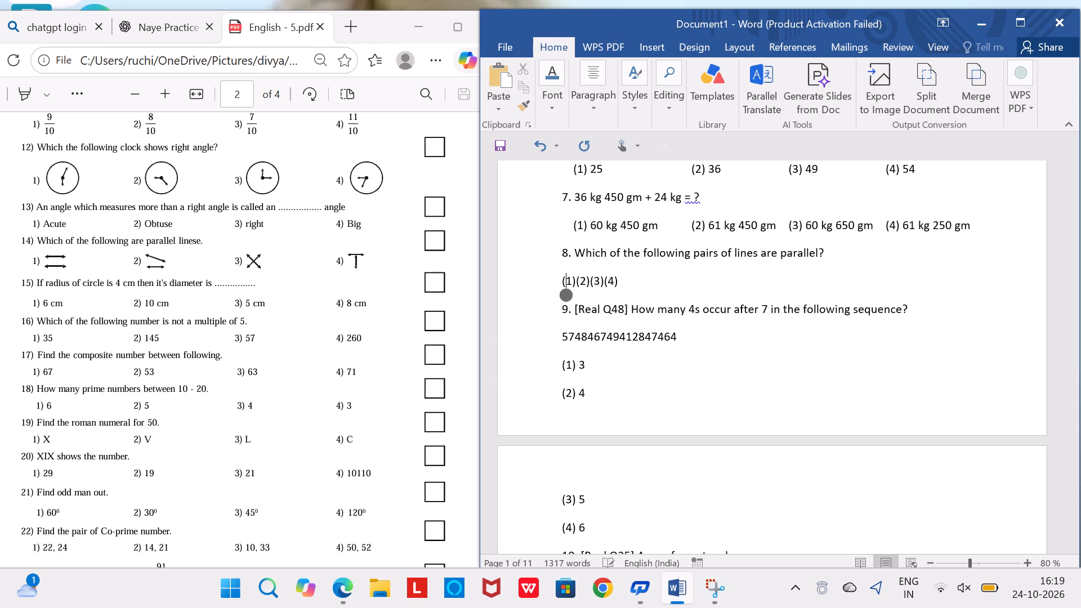
{"action": "key", "text": "space"}
{"action": "key", "text": "space"}
{"action": "key", "text": "space"}
{"action": "key", "text": "space"}
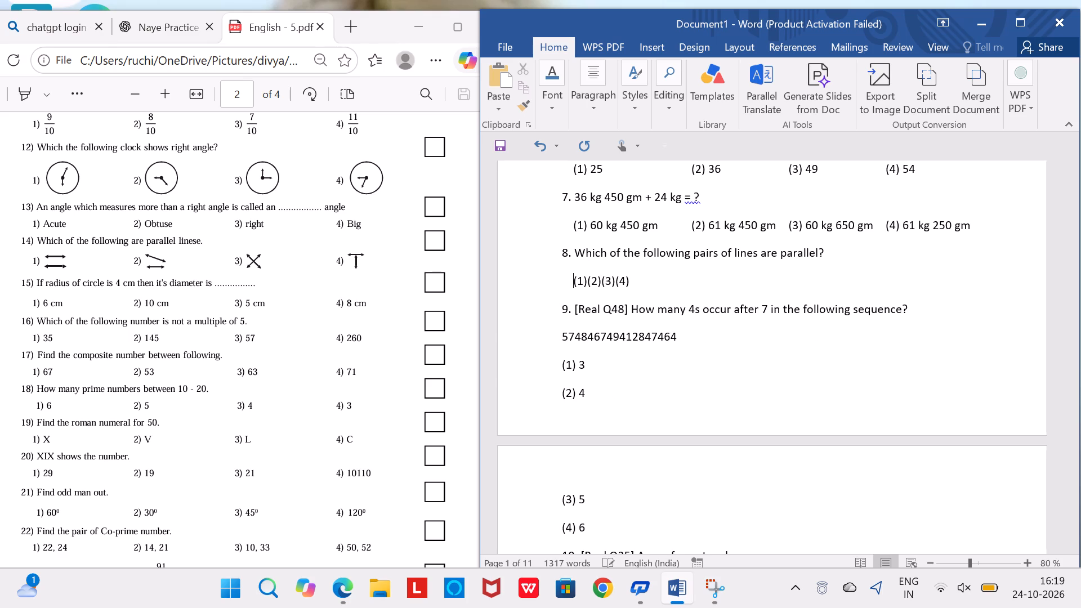
Space labels (2), (3) and (4) of question 8 with tabs so they align with question 7's option columns.
{"action": "key", "text": "Right"}
{"action": "key", "text": "Right"}
{"action": "key", "text": "Right"}
{"action": "key", "text": "Tab"}
{"action": "key", "text": "Tab"}
{"action": "key", "text": "Tab"}
{"action": "key", "text": "Tab"}
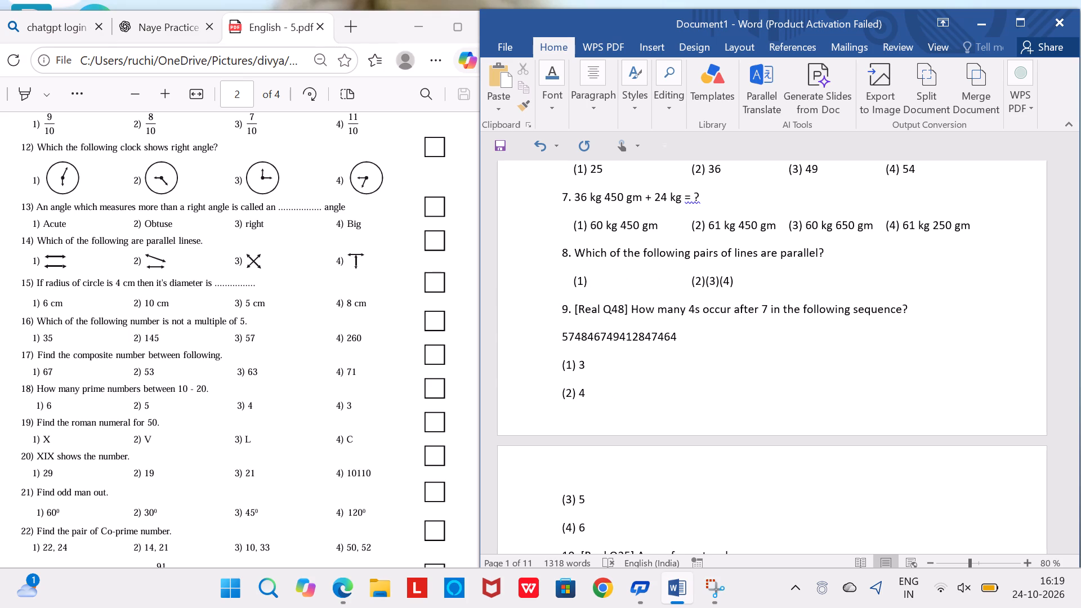
{"action": "key", "text": "Right"}
{"action": "key", "text": "Right"}
{"action": "key", "text": "Right"}
{"action": "key", "text": "Tab"}
{"action": "key", "text": "Tab"}
{"action": "key", "text": "Tab"}
{"action": "key", "text": "Right"}
{"action": "key", "text": "Right"}
{"action": "key", "text": "Right"}
{"action": "key", "text": "Tab"}
{"action": "key", "text": "Tab"}
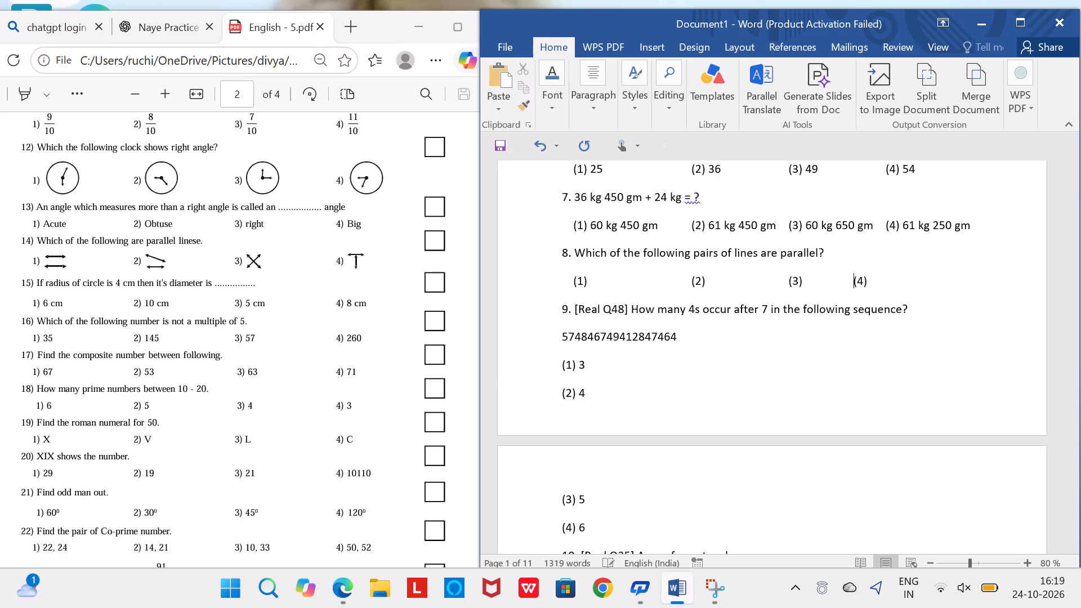
{"action": "key", "text": "Tab"}
Capture the parallel-arrows diagram of option 1 in the PDF's question 14 with Snipping Tool and copy it.
{"action": "left_click", "coordinate": [725, 585]}
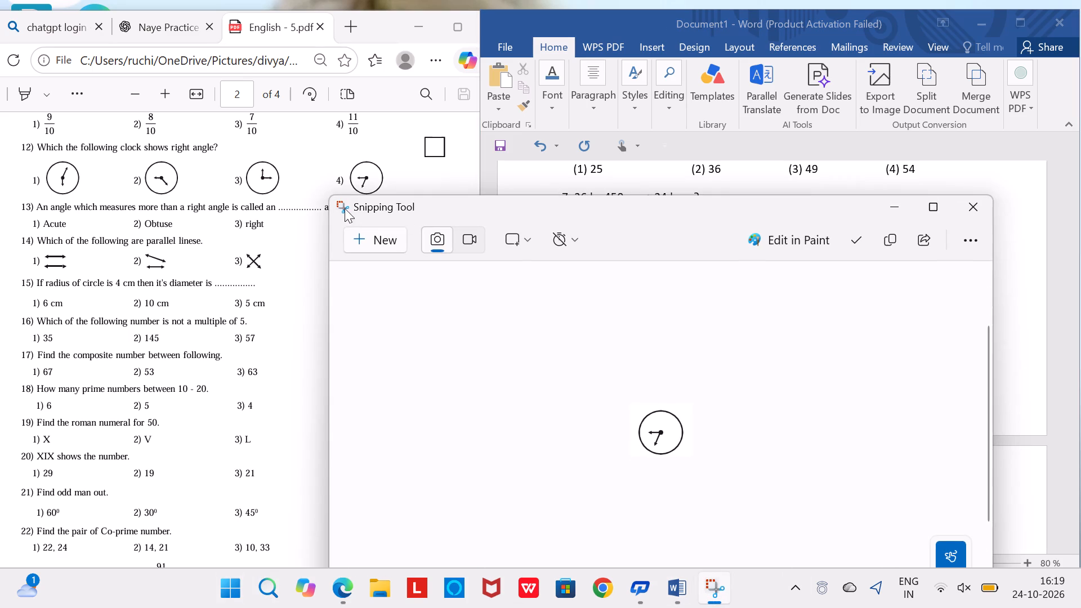
{"action": "left_click", "coordinate": [359, 231]}
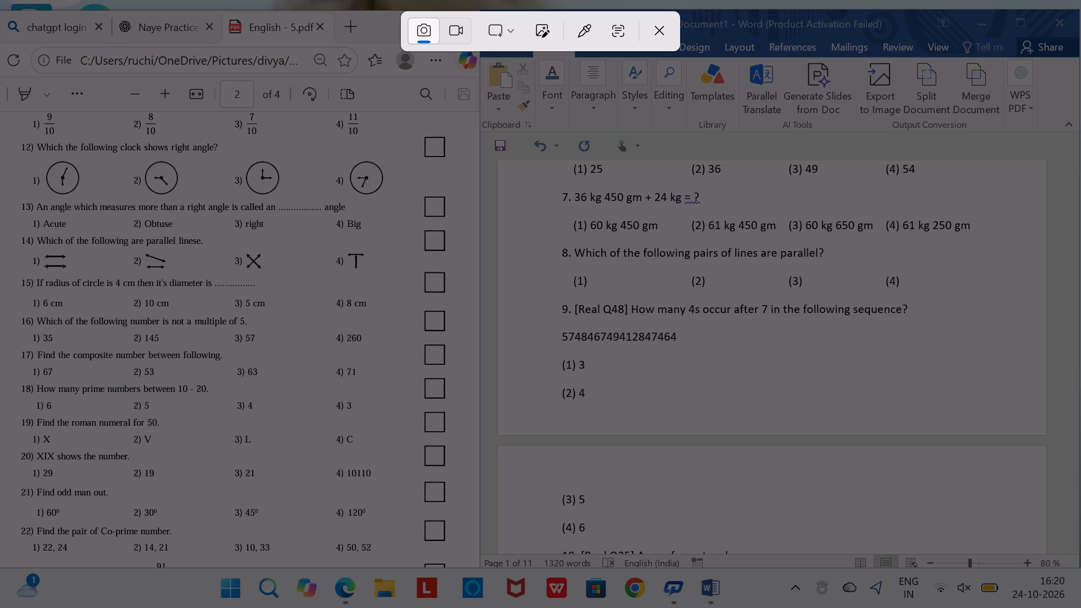
{"action": "left_click_drag", "start_coordinate": [46, 251], "coordinate": [69, 270]}
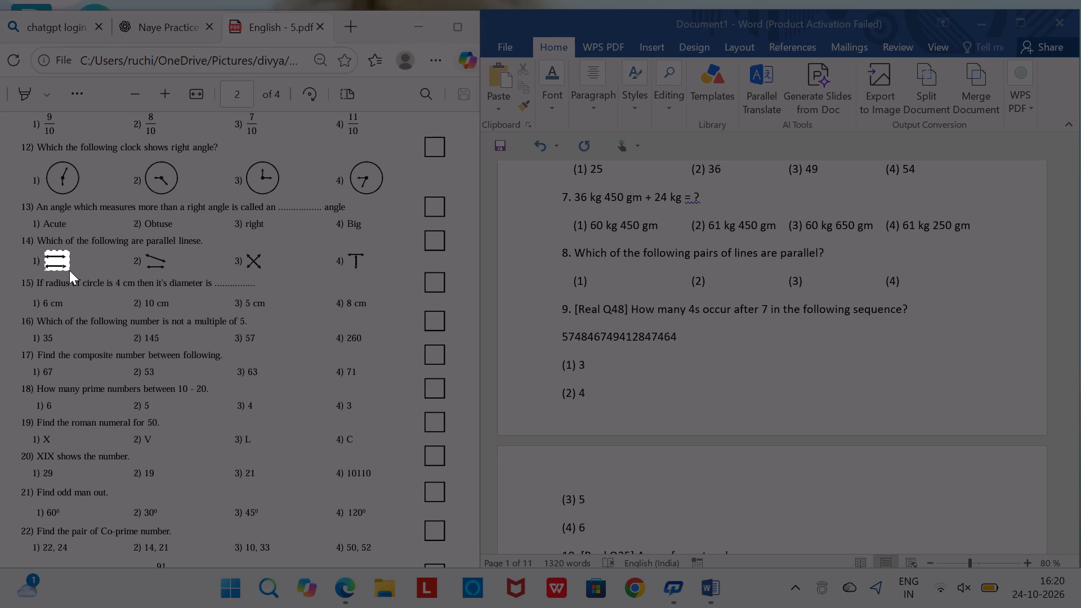
{"action": "left_click_drag", "start_coordinate": [69, 270], "coordinate": [68, 270]}
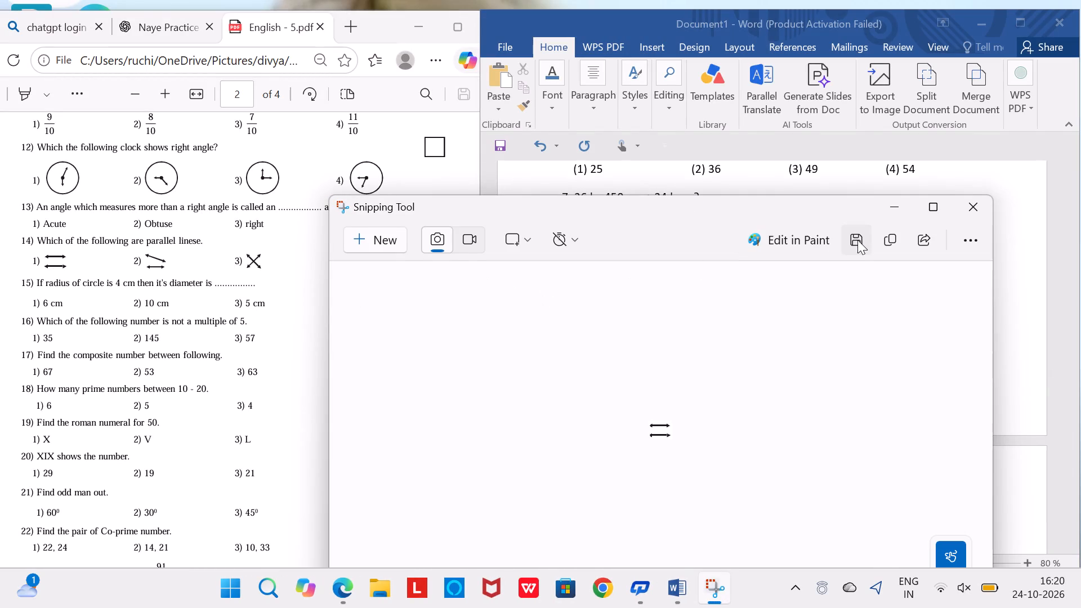
{"action": "left_click", "coordinate": [879, 240]}
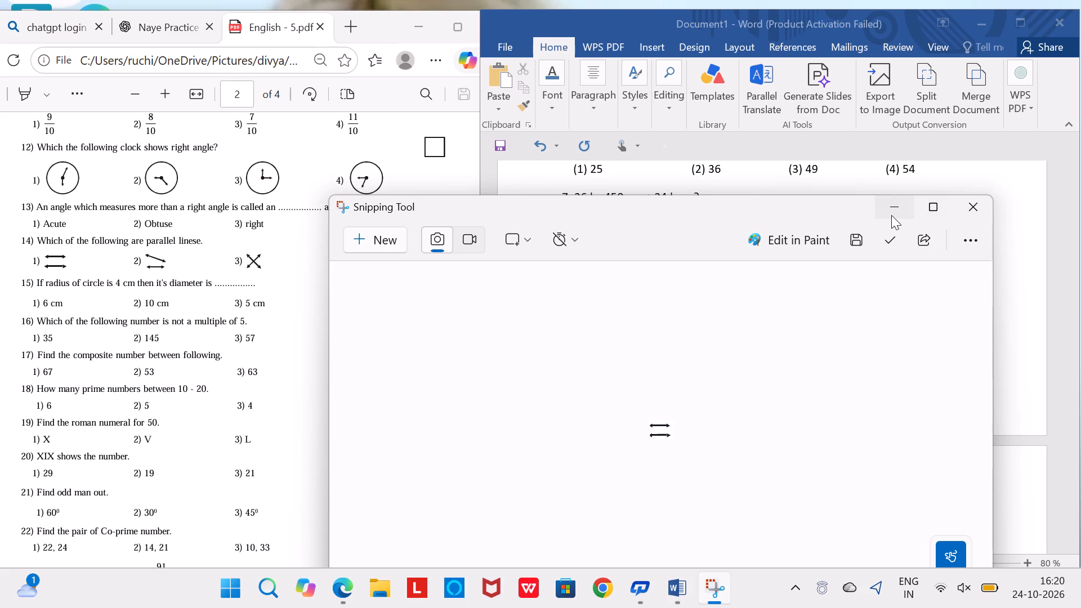
{"action": "left_click", "coordinate": [891, 215]}
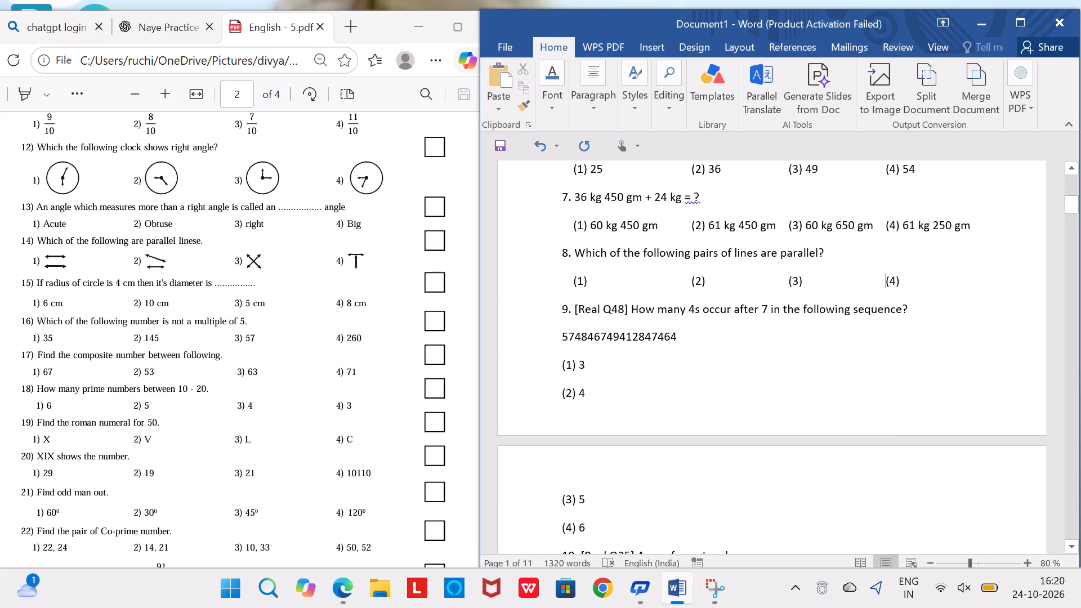
Paste the parallel-arrows picture after question 8's (1) label and set its text wrapping to Tight.
{"action": "left_click", "coordinate": [602, 278]}
{"action": "key", "text": "ctrl+v"}
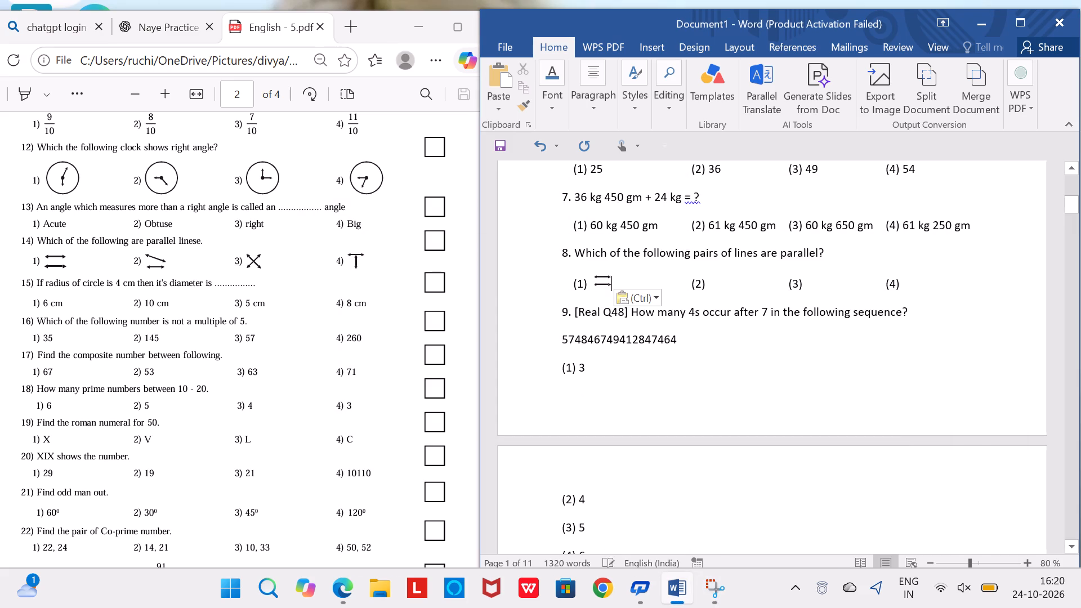
{"action": "left_click", "coordinate": [601, 280]}
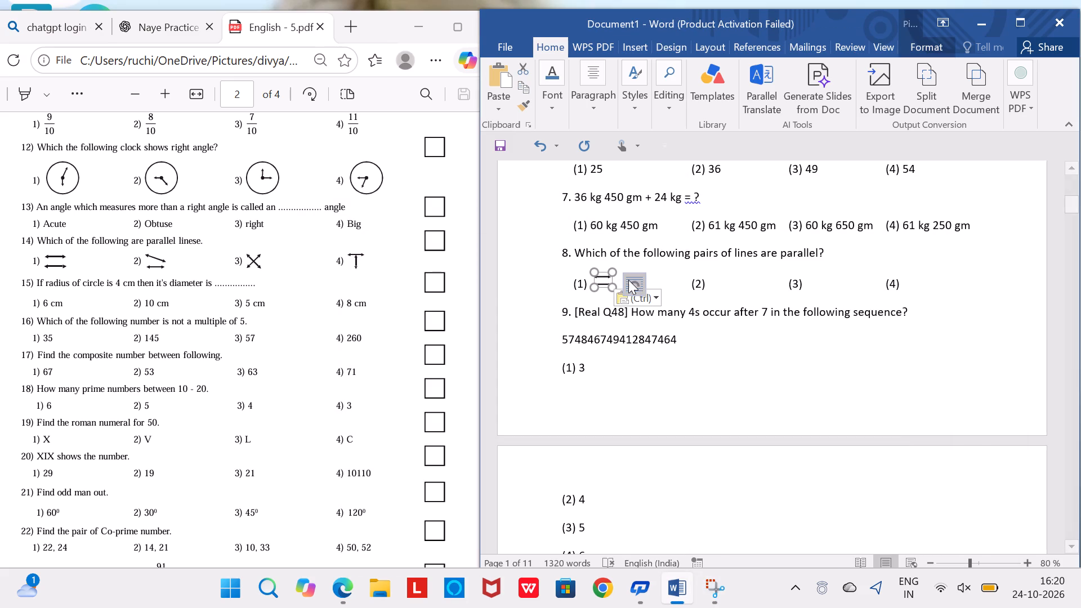
{"action": "left_click", "coordinate": [628, 280]}
{"action": "left_click", "coordinate": [718, 388]}
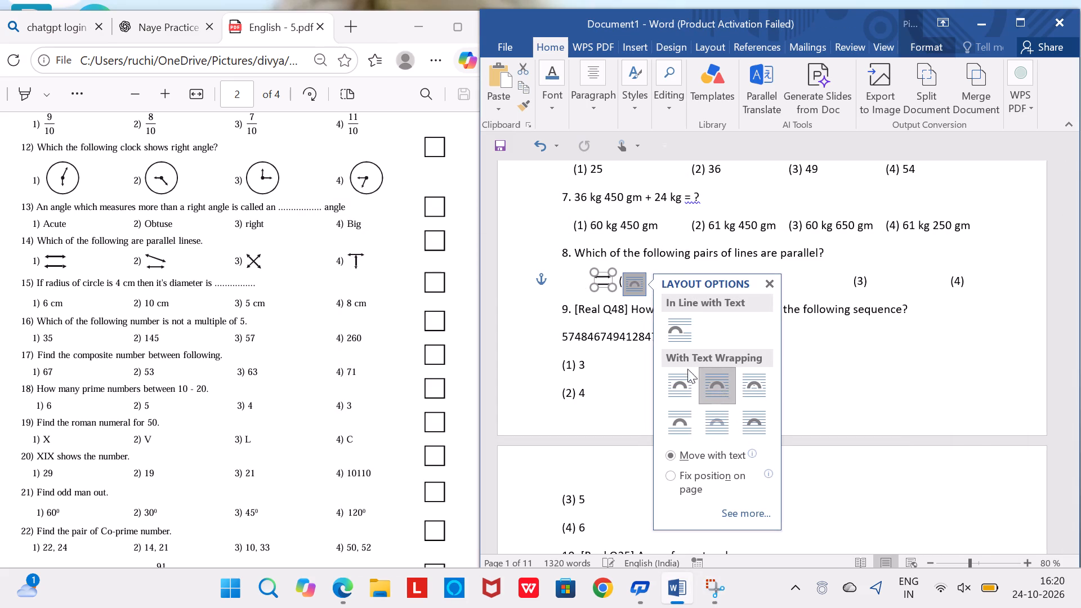
Move and resize the parallel-arrows picture so it sits small and close beside question 8's (1) label.
{"action": "right_click_drag", "start_coordinate": [600, 279], "coordinate": [613, 281]}
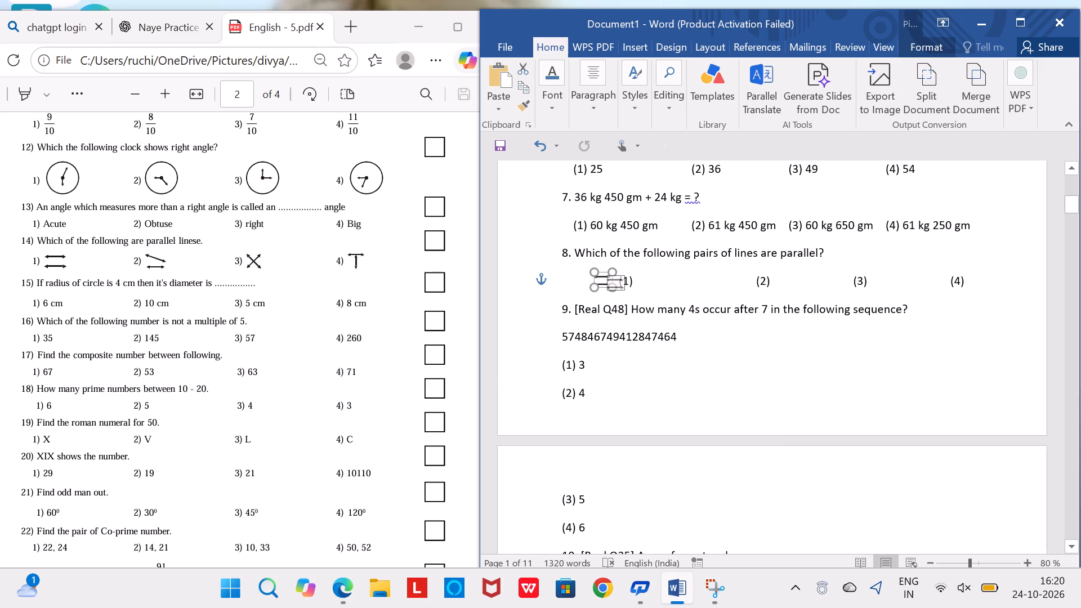
{"action": "right_click_drag", "start_coordinate": [613, 281], "coordinate": [614, 281]}
{"action": "left_click", "coordinate": [604, 290]}
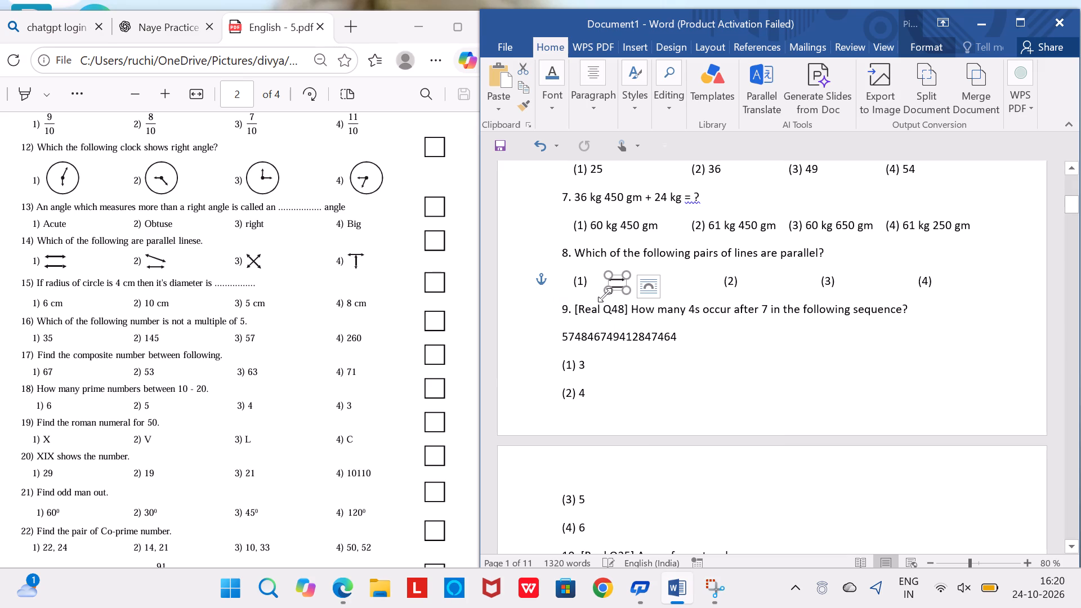
{"action": "left_click_drag", "start_coordinate": [609, 288], "coordinate": [607, 301]}
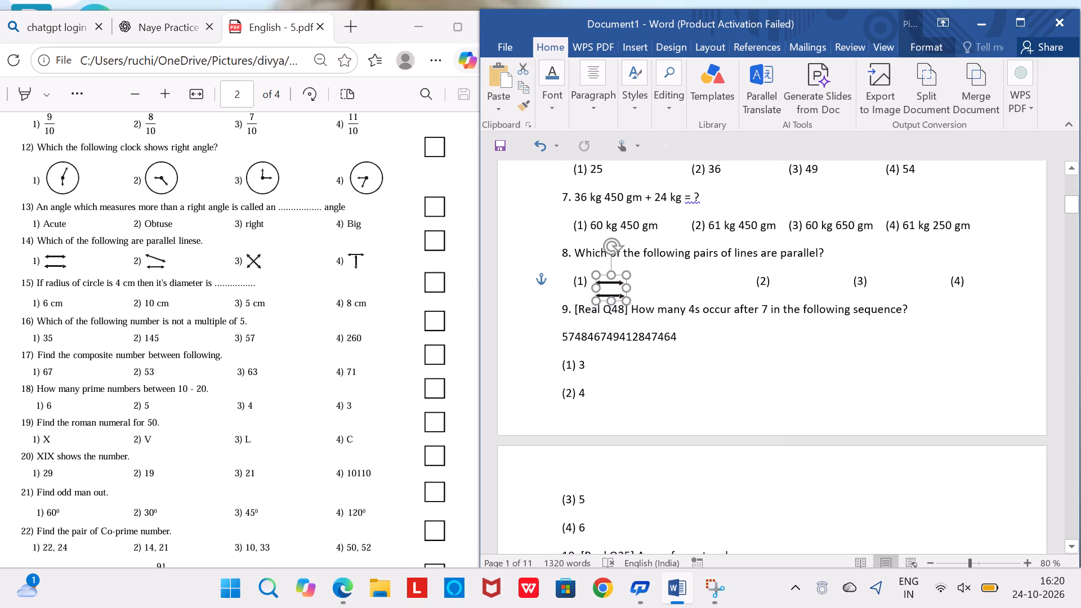
{"action": "left_click_drag", "start_coordinate": [607, 301], "coordinate": [614, 294]}
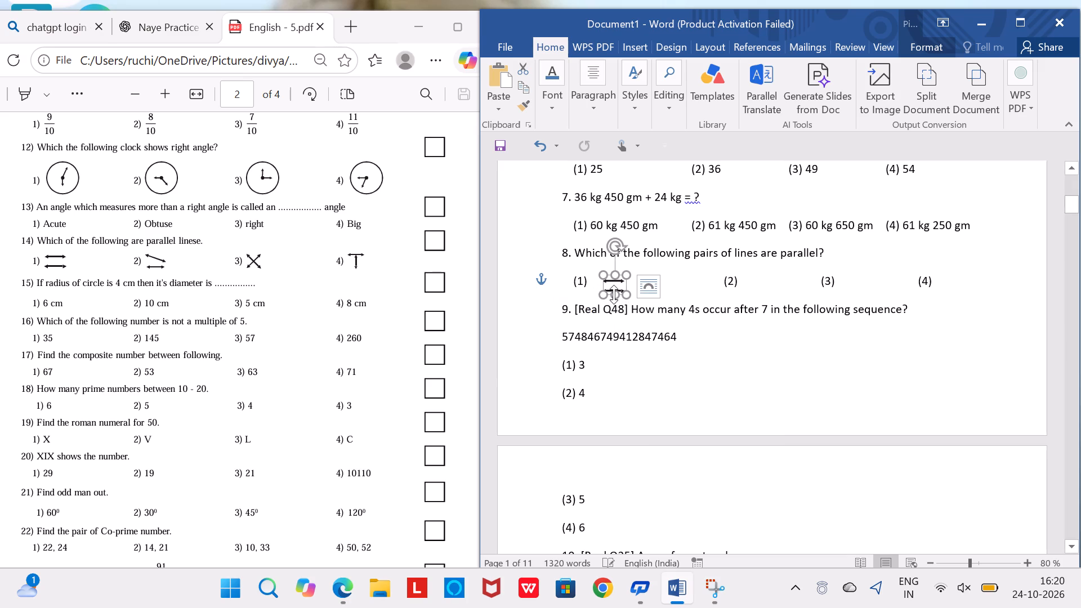
{"action": "left_click_drag", "start_coordinate": [613, 283], "coordinate": [613, 283]}
{"action": "left_click_drag", "start_coordinate": [613, 283], "coordinate": [606, 279]}
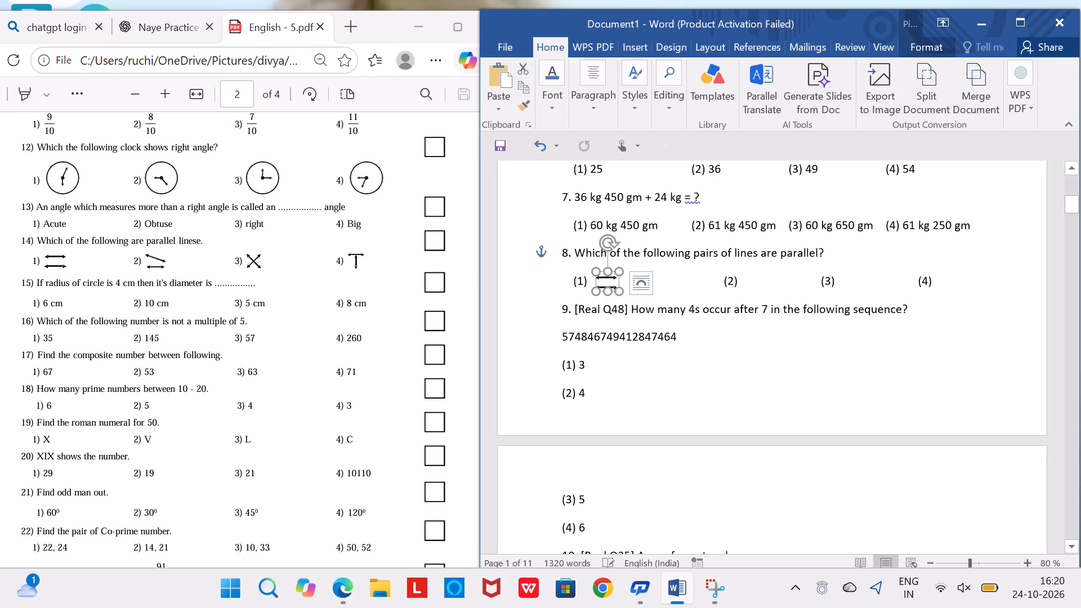
Remove one tab before question 8's (2) label so labels (2) to (4) align with question 7's options.
{"action": "left_click", "coordinate": [716, 277]}
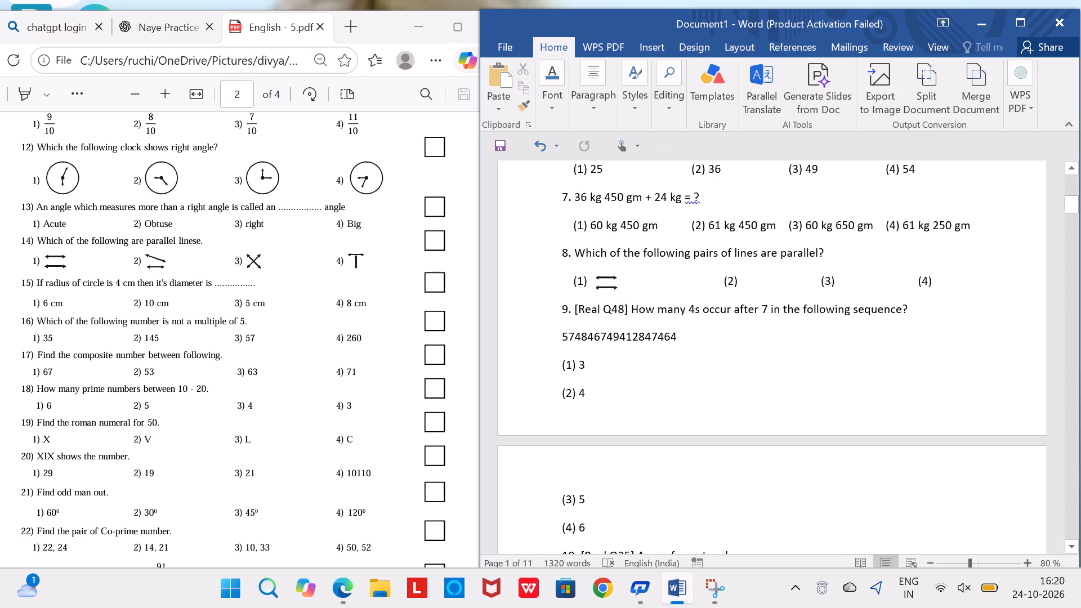
{"action": "key", "text": "BackSpace"}
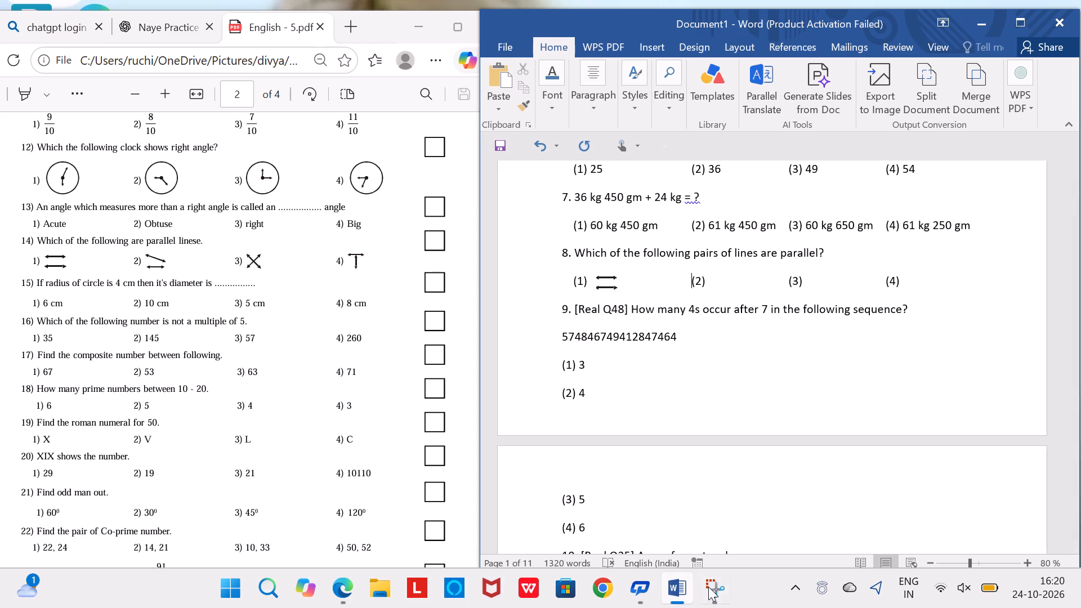
Capture the non-parallel arrows diagram of option 2 in the PDF's question 14 with Snipping Tool and copy it.
{"action": "left_click", "coordinate": [710, 588]}
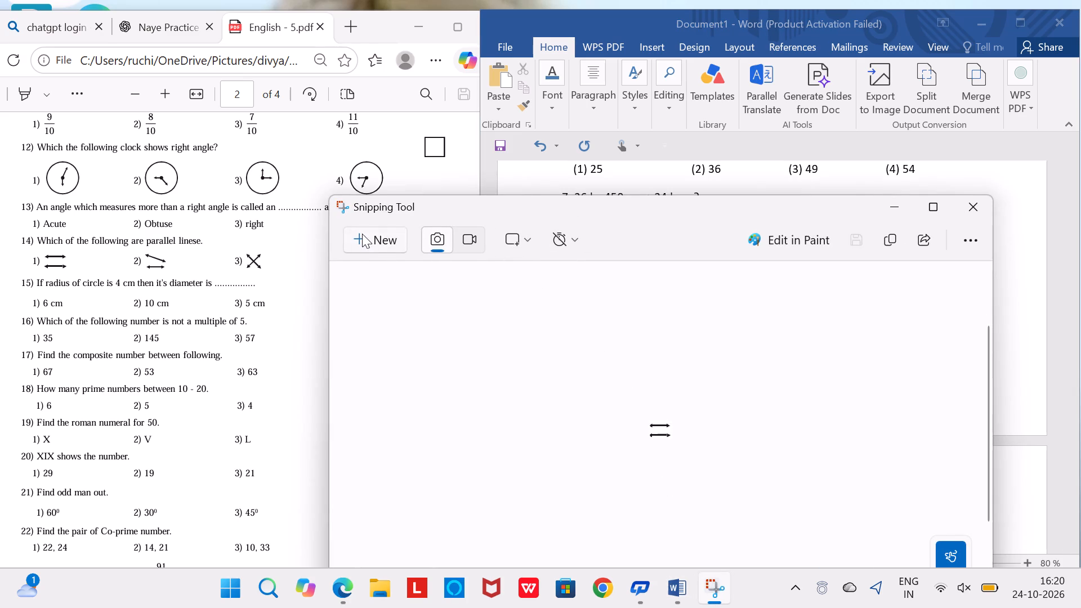
{"action": "left_click", "coordinate": [362, 234]}
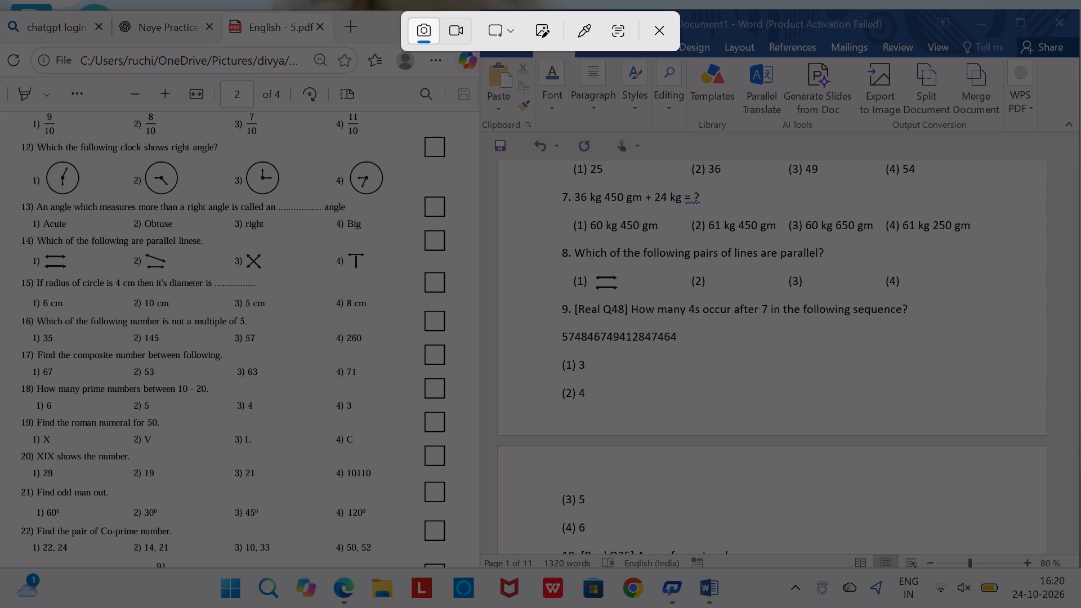
{"action": "right_click_drag", "start_coordinate": [143, 251], "coordinate": [172, 273]}
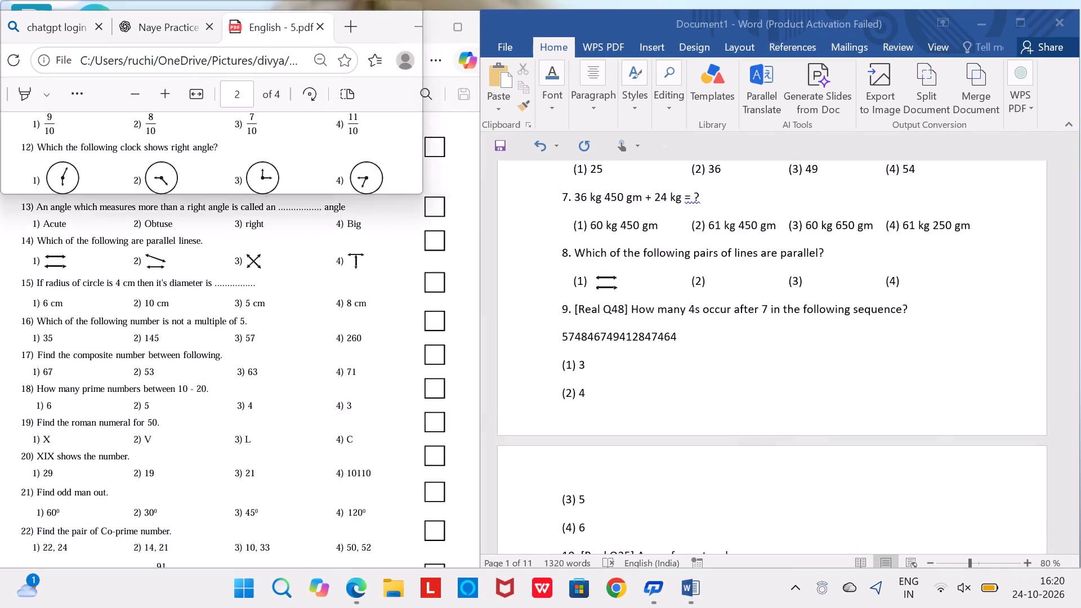
{"action": "left_click", "coordinate": [879, 247]}
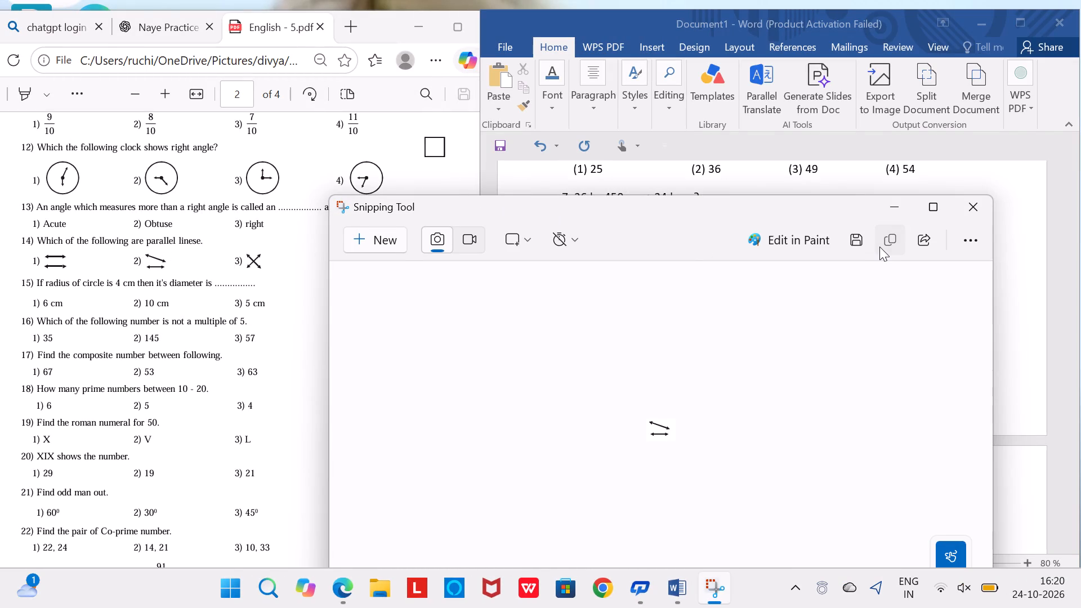
{"action": "left_click", "coordinate": [897, 212]}
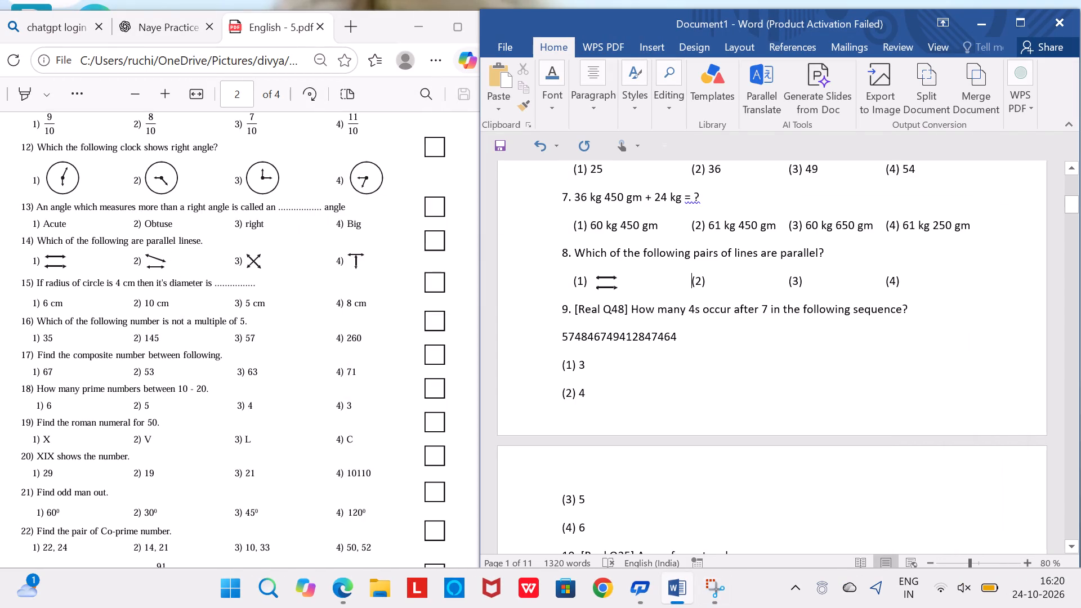
Paste the captured picture after question 8's (2) label, preceded by a space, and set its text wrapping to Tight.
{"action": "left_click", "coordinate": [721, 283]}
{"action": "key", "text": "Left"}
{"action": "key", "text": "Left"}
{"action": "key", "text": "Right"}
{"action": "key", "text": "space"}
{"action": "key", "text": "ctrl+v"}
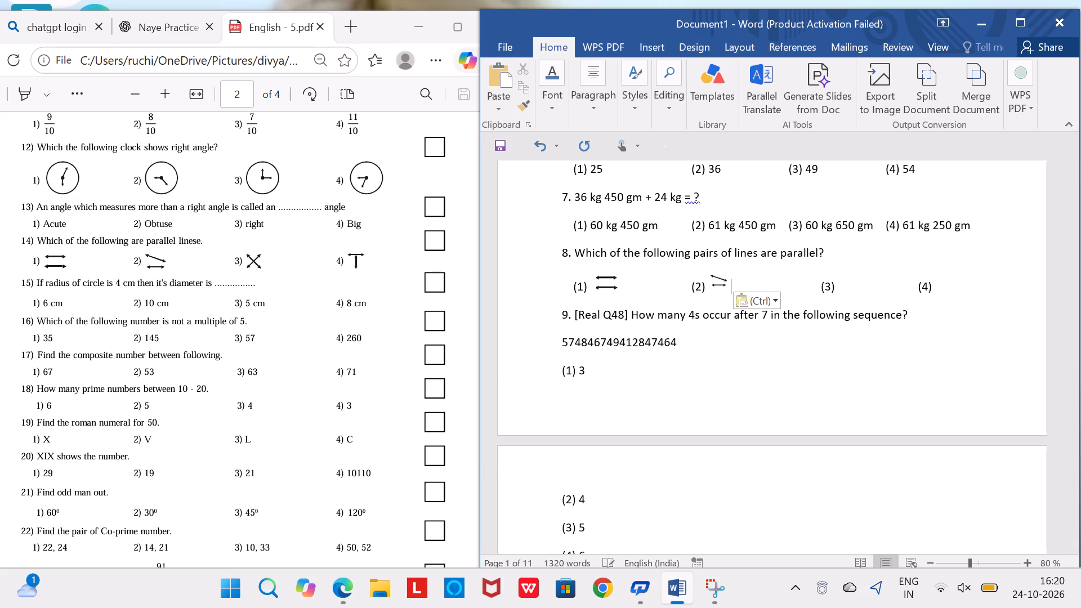
{"action": "double_click", "coordinate": [721, 283]}
{"action": "left_click", "coordinate": [751, 282]}
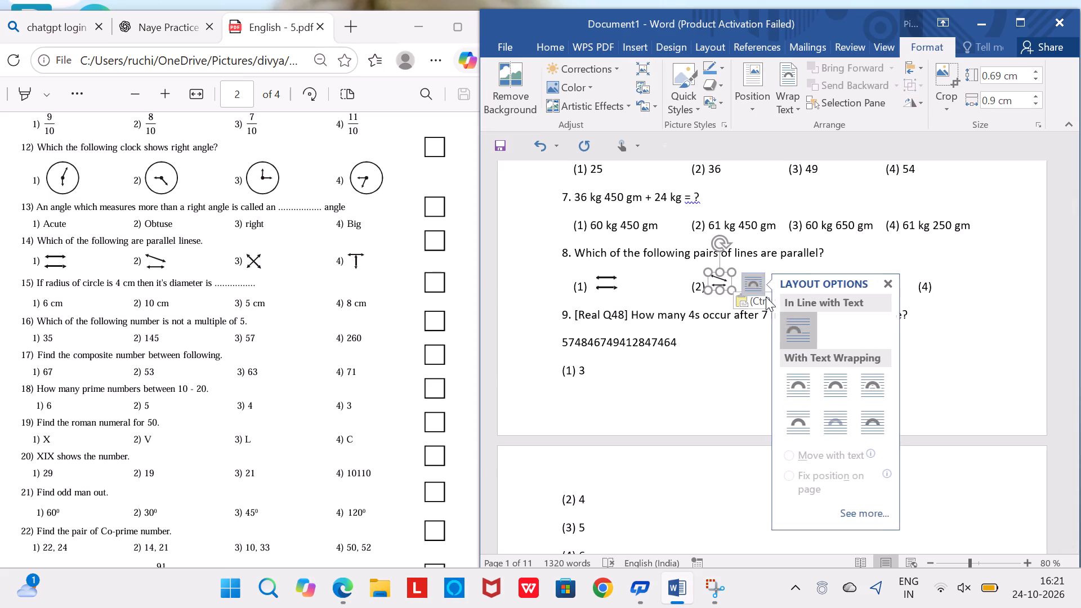
{"action": "left_click", "coordinate": [838, 386]}
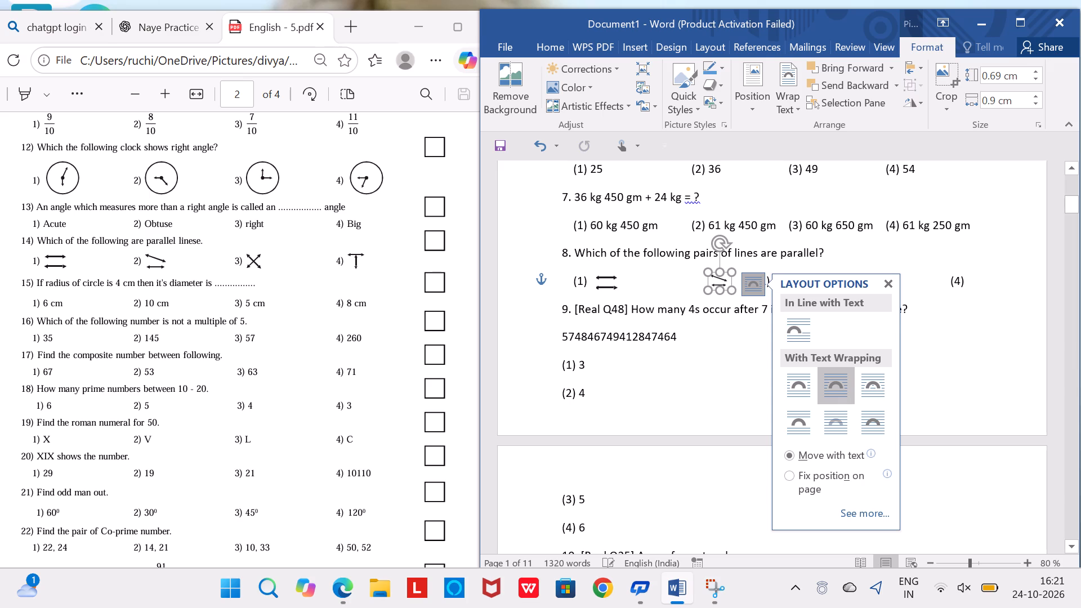
Move the non-parallel arrows picture just after question 8's (2) label and enlarge it to about 0.91 cm high by 1.19 cm wide.
{"action": "left_click_drag", "start_coordinate": [718, 279], "coordinate": [729, 278]}
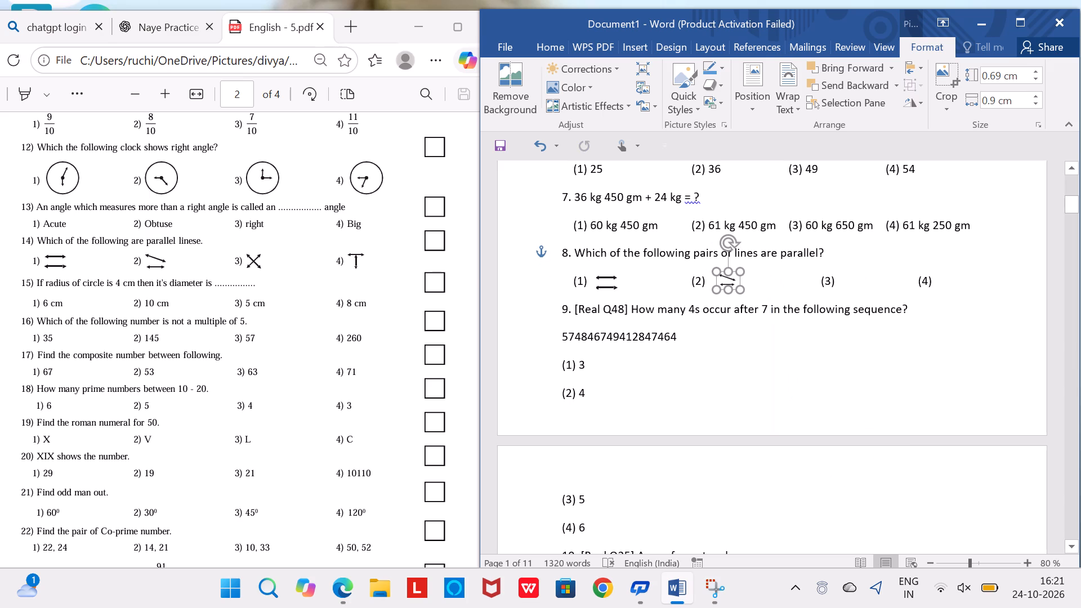
{"action": "left_click_drag", "start_coordinate": [729, 278], "coordinate": [729, 278]}
{"action": "left_click_drag", "start_coordinate": [741, 287], "coordinate": [747, 289]}
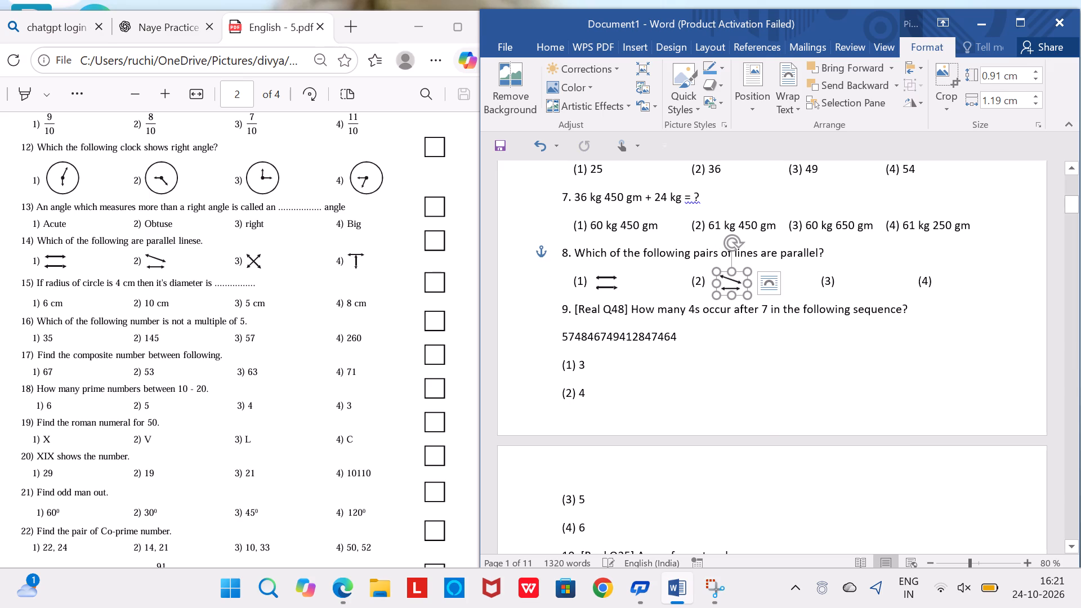
Remove one tab before question 8's (3) label so labels (3) and (4) align with question 7's options.
{"action": "left_click", "coordinate": [814, 290]}
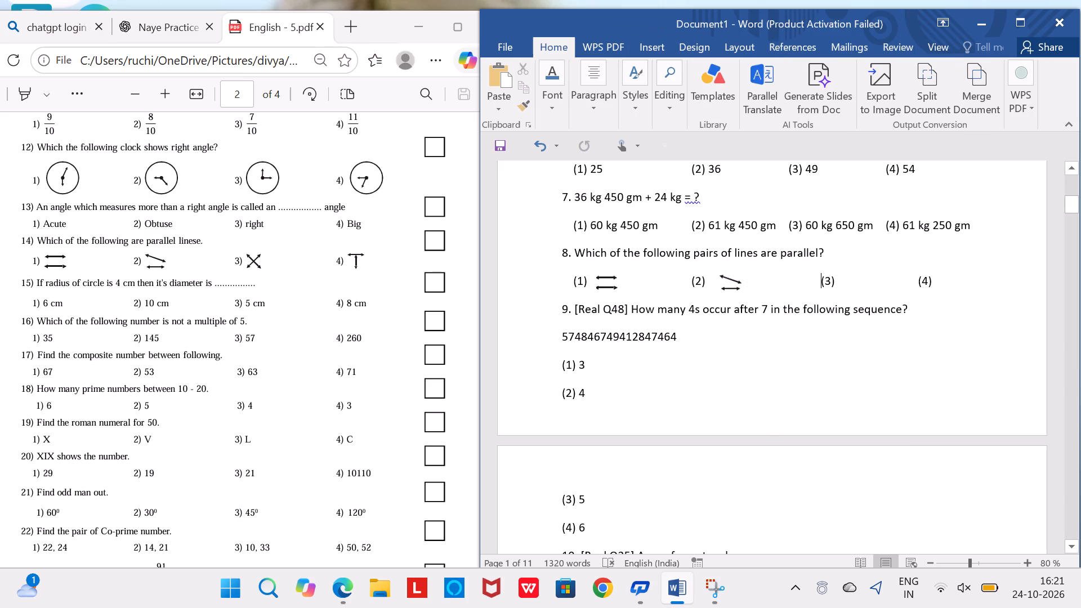
{"action": "key", "text": "BackSpace"}
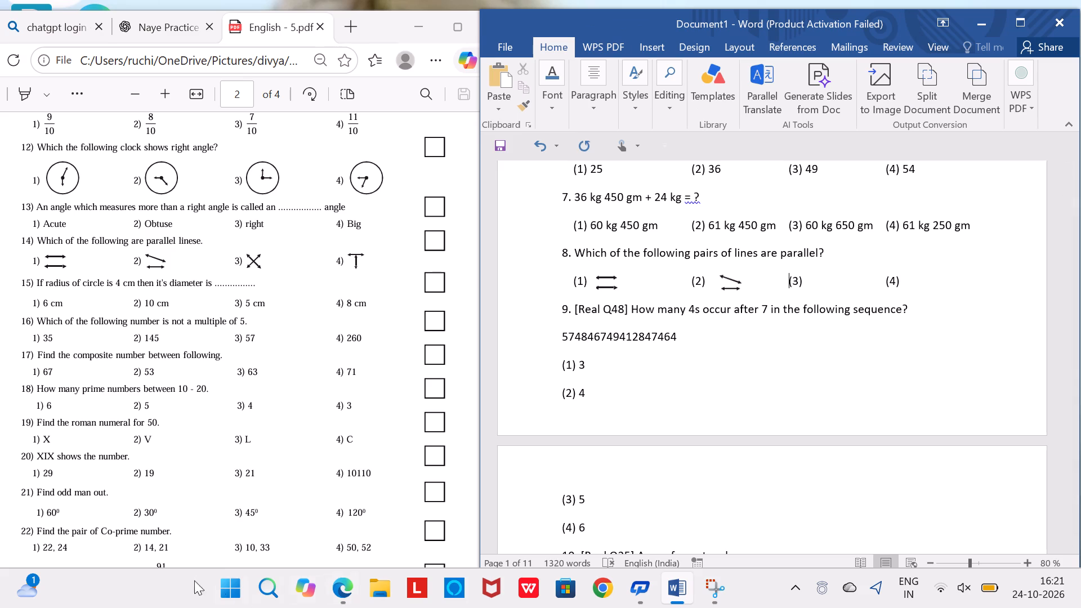
Capture the crossed-arrows diagram of option 3 in the PDF's question 14 with Snipping Tool and copy it.
{"action": "left_click", "coordinate": [706, 596]}
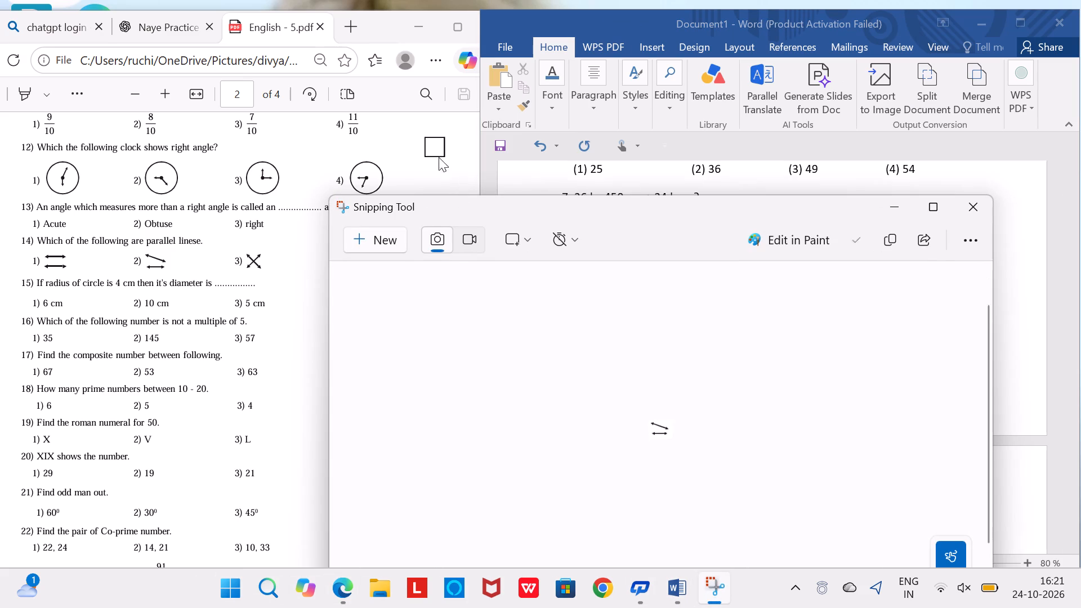
{"action": "left_click", "coordinate": [359, 238]}
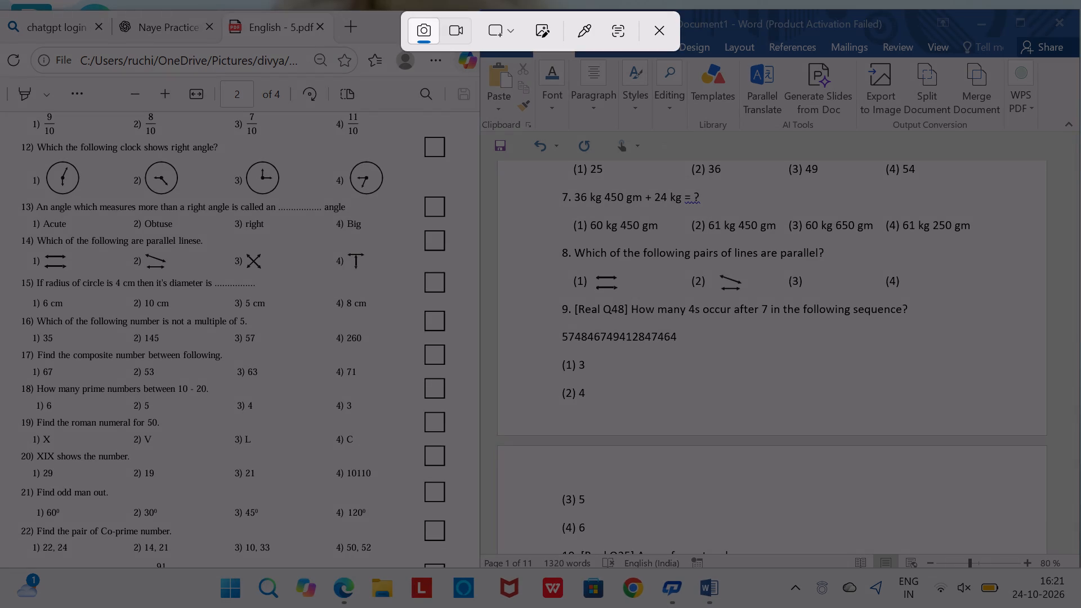
{"action": "right_click_drag", "start_coordinate": [245, 250], "coordinate": [266, 275]}
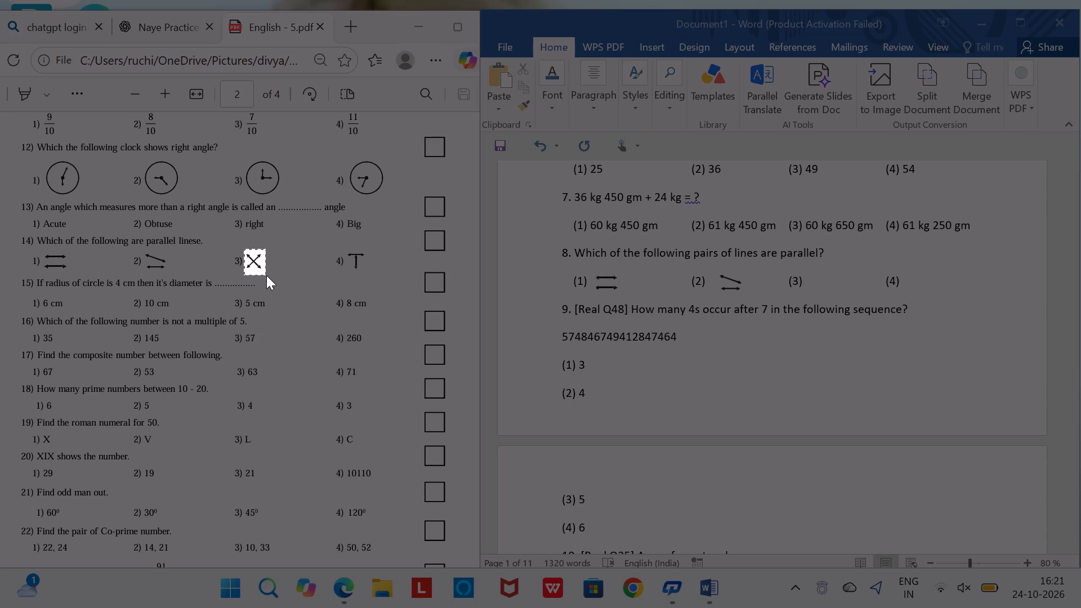
{"action": "right_click_drag", "start_coordinate": [266, 275], "coordinate": [262, 272]}
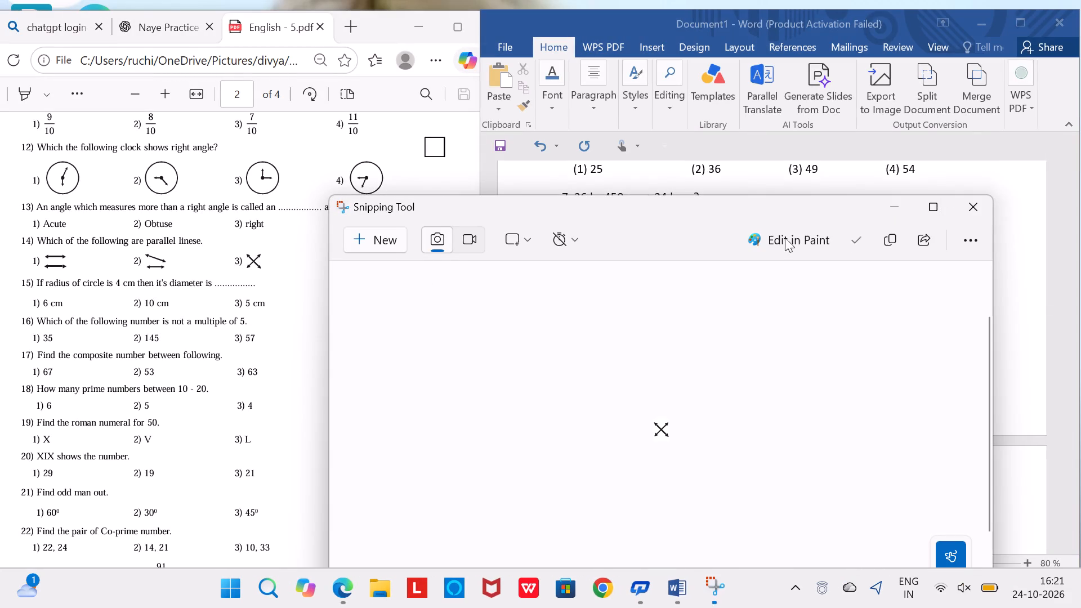
{"action": "left_click", "coordinate": [896, 232]}
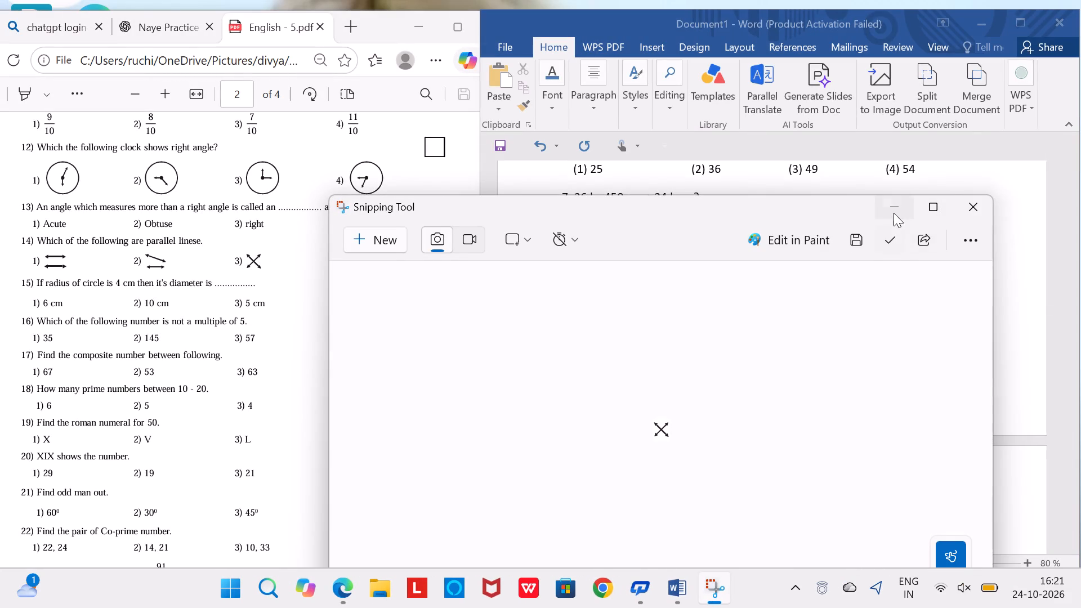
{"action": "left_click", "coordinate": [894, 213]}
Paste the crossed-arrows picture after question 8's (3) label, preceded by a space, and set its text wrapping to Tight.
{"action": "left_click", "coordinate": [803, 290]}
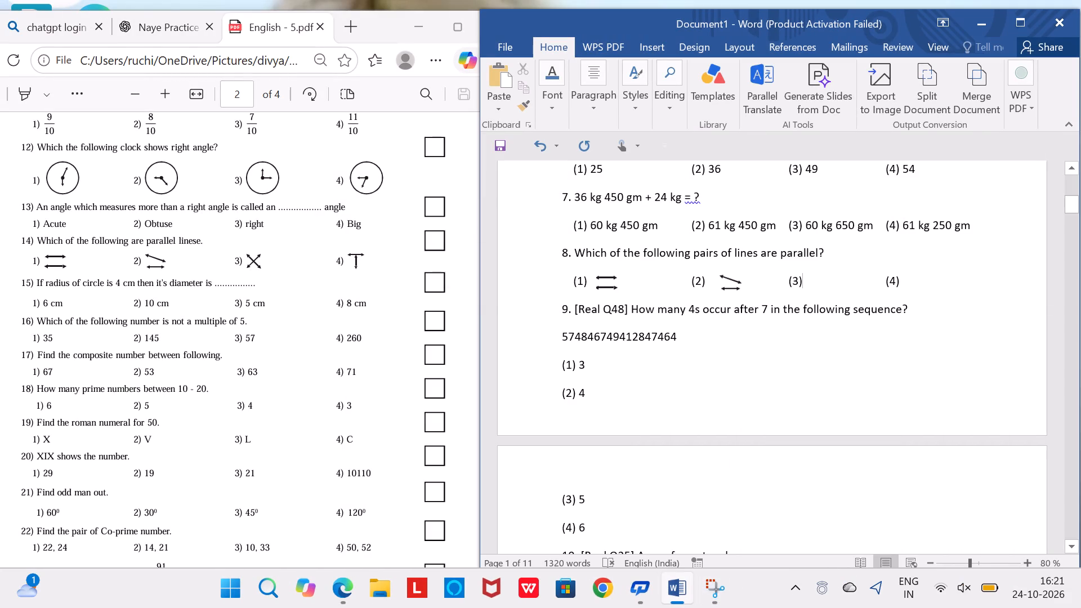
{"action": "key", "text": "space"}
{"action": "key", "text": "ctrl+v"}
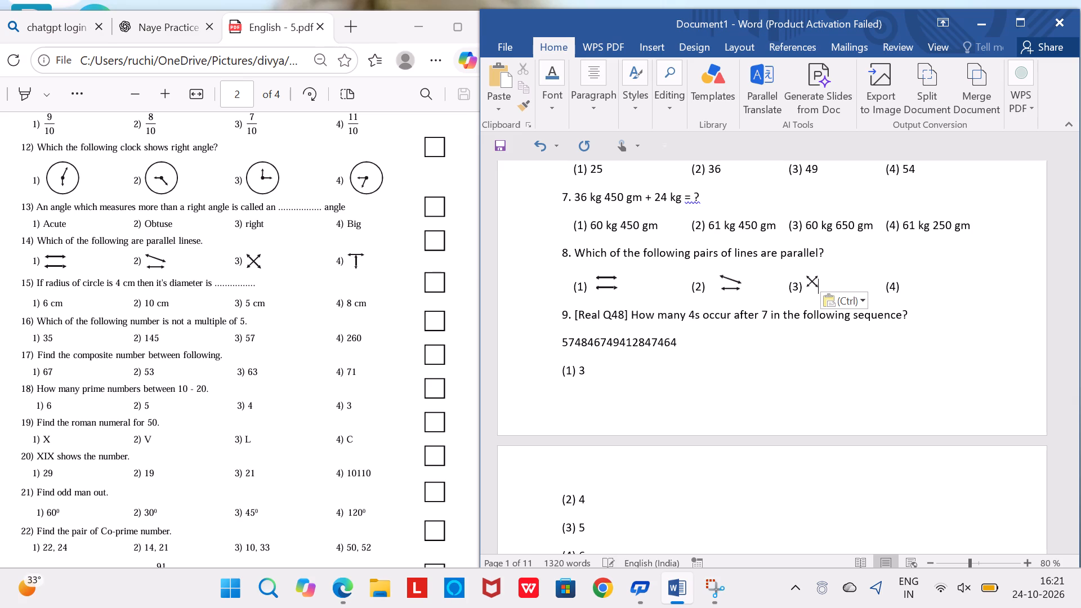
{"action": "left_click", "coordinate": [809, 284]}
{"action": "left_click", "coordinate": [846, 281]}
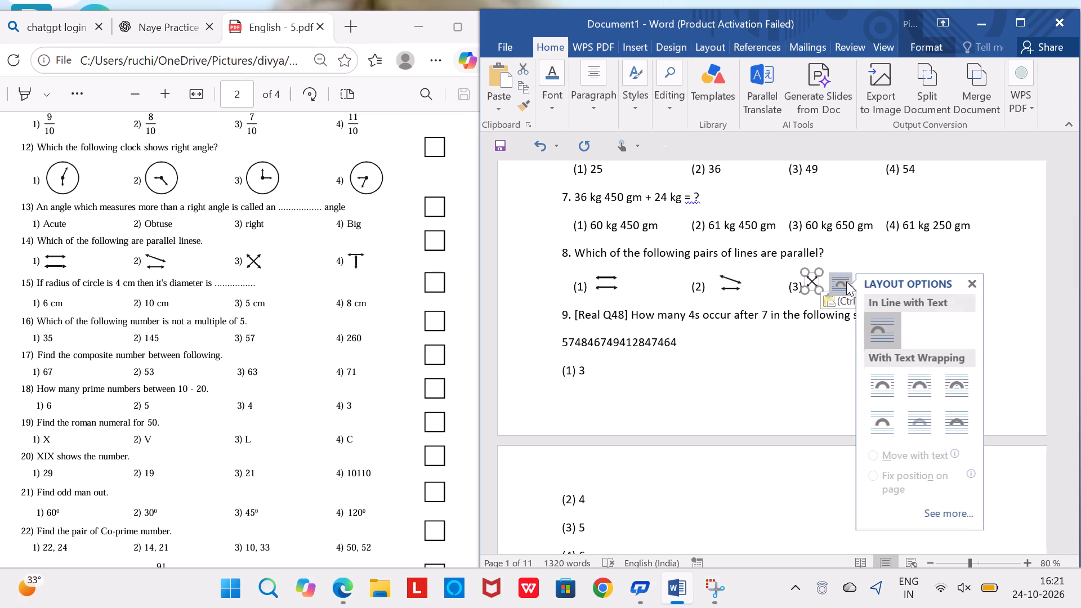
{"action": "left_click", "coordinate": [922, 369]}
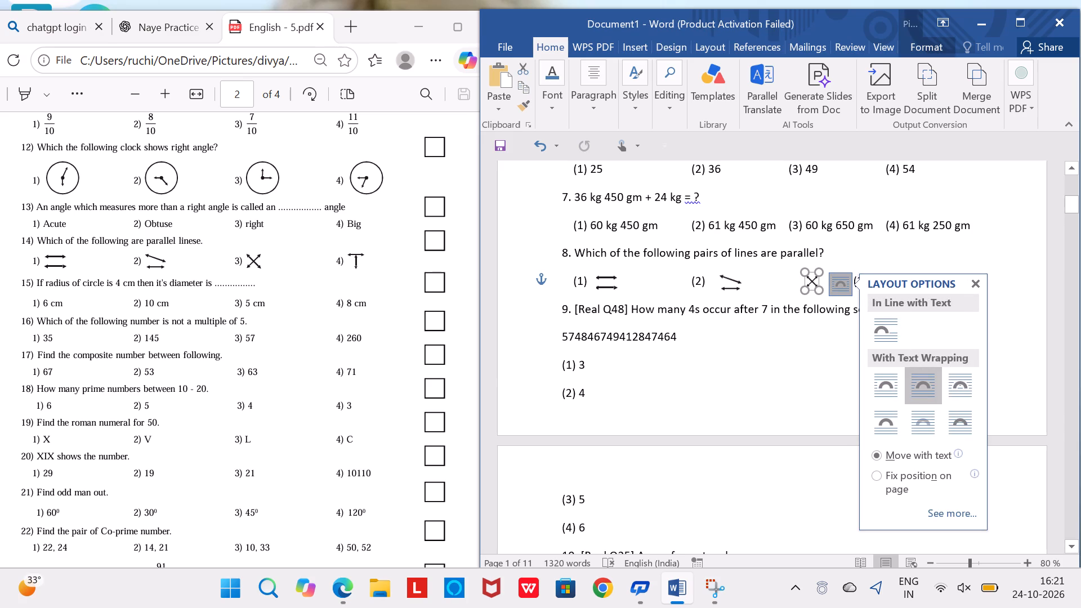
Move the crossed-arrows picture close beside question 8's (3) label and enlarge it slightly to match the other option pictures.
{"action": "right_click_drag", "start_coordinate": [811, 282], "coordinate": [821, 282]}
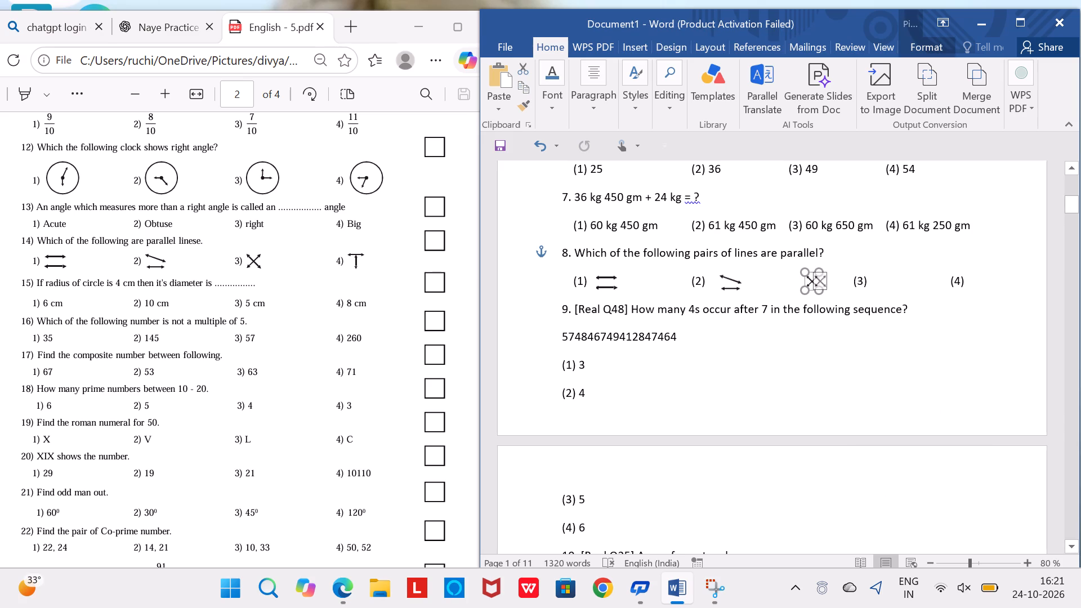
{"action": "right_click_drag", "start_coordinate": [821, 282], "coordinate": [821, 283]}
{"action": "left_click", "coordinate": [809, 289]}
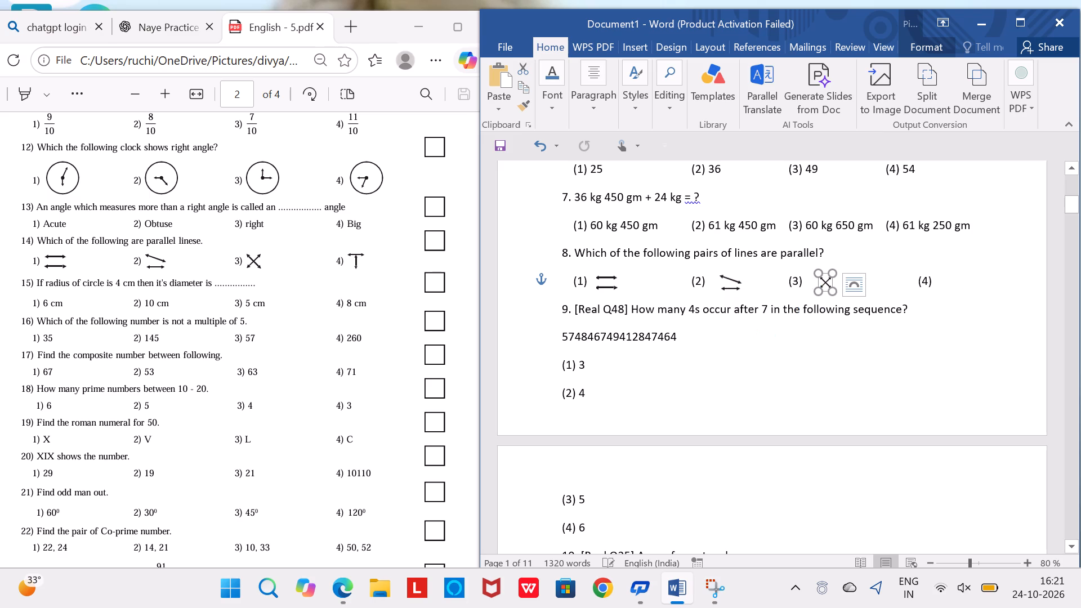
{"action": "left_click_drag", "start_coordinate": [823, 292], "coordinate": [823, 293]}
{"action": "left_click_drag", "start_coordinate": [823, 293], "coordinate": [816, 295]}
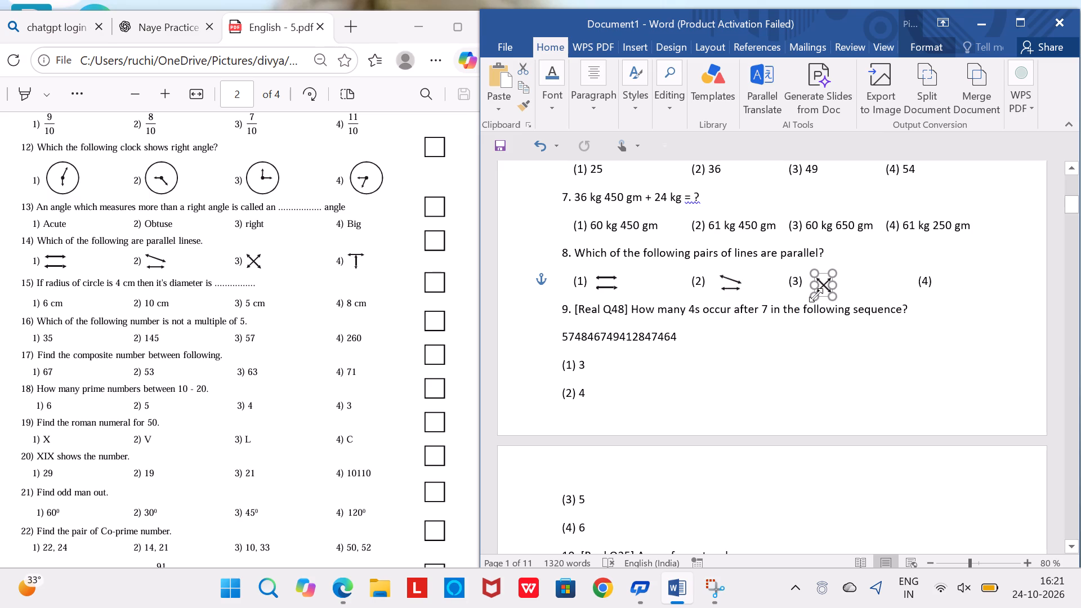
{"action": "left_click_drag", "start_coordinate": [823, 281], "coordinate": [818, 277]}
{"action": "left_click_drag", "start_coordinate": [818, 277], "coordinate": [816, 276]}
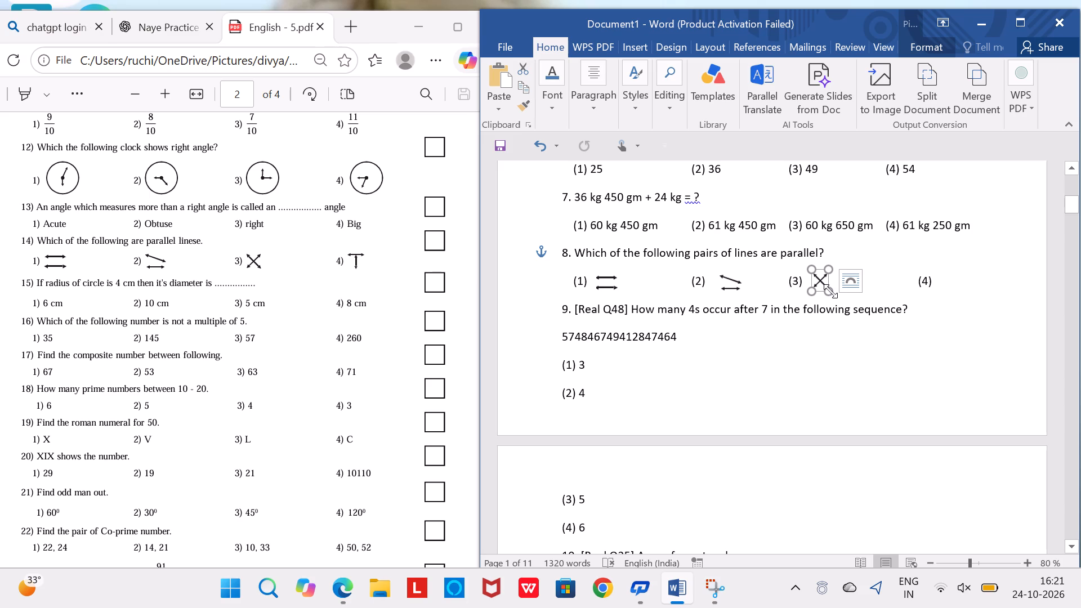
{"action": "left_click", "coordinate": [833, 292]}
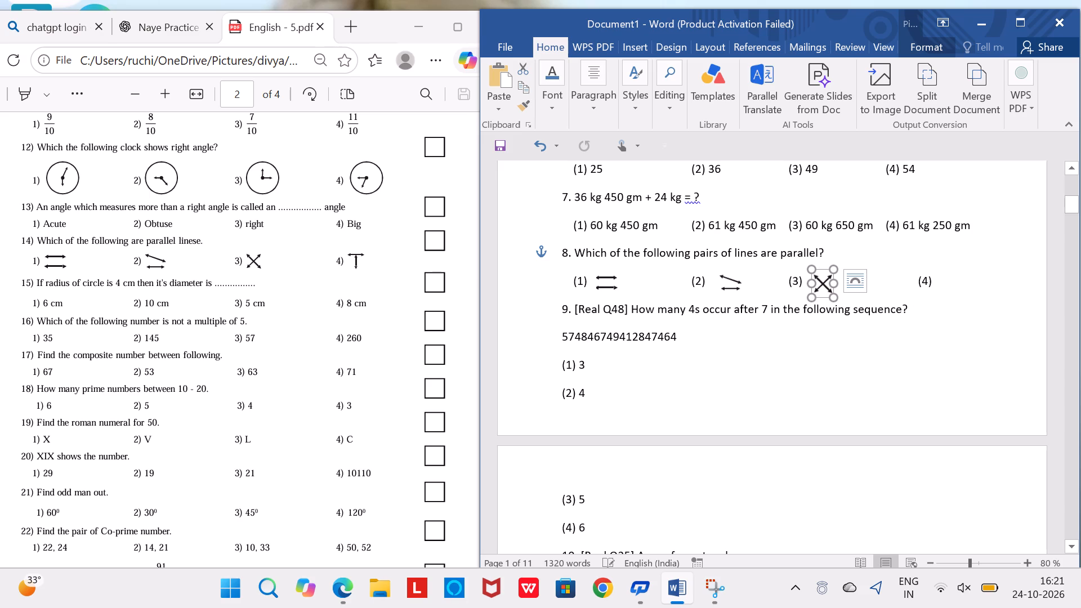
{"action": "left_click", "coordinate": [870, 328]}
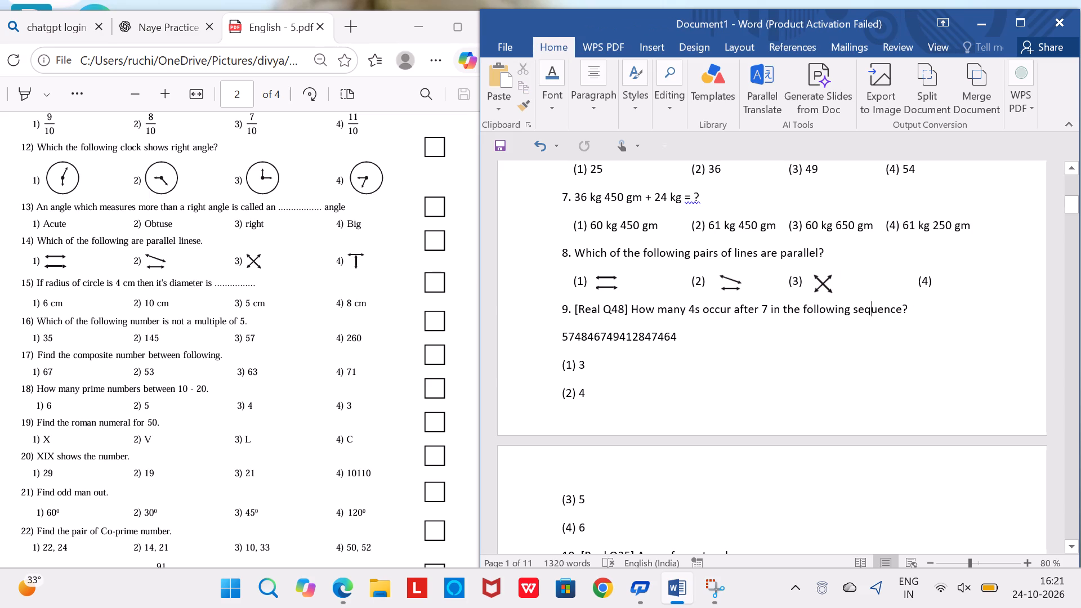
Remove one tab before question 8's (4) label so it aligns with question 7's fourth option.
{"action": "left_click", "coordinate": [907, 283]}
{"action": "key", "text": "BackSpace"}
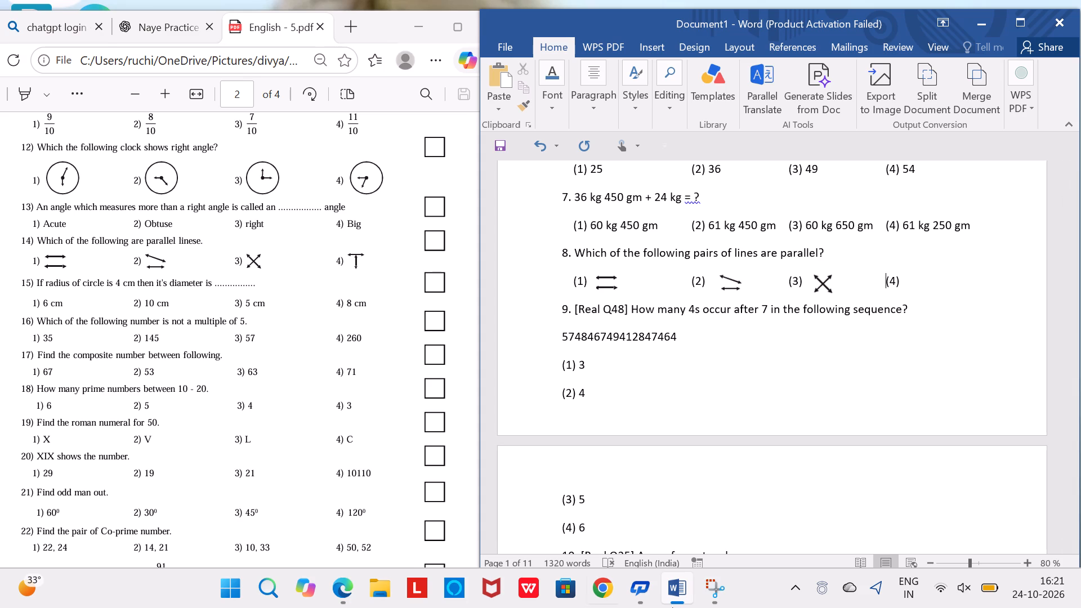
Capture the T-shaped arrows diagram of option 4 in the PDF's question 14 with Snipping Tool and close the snip.
{"action": "left_click", "coordinate": [709, 603]}
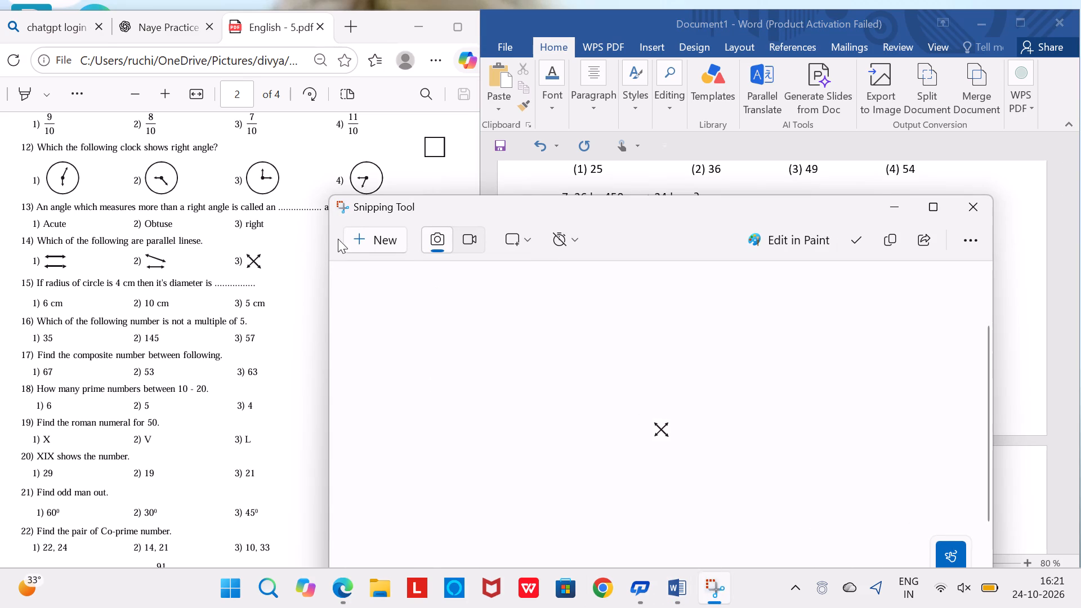
{"action": "left_click", "coordinate": [354, 238]}
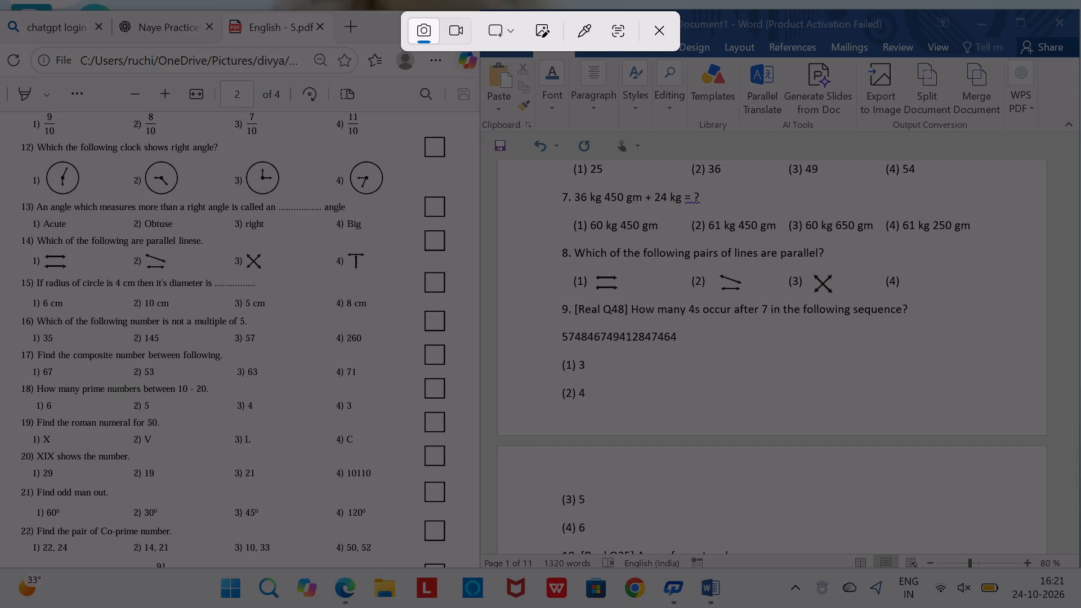
{"action": "right_click_drag", "start_coordinate": [345, 250], "coordinate": [369, 274]}
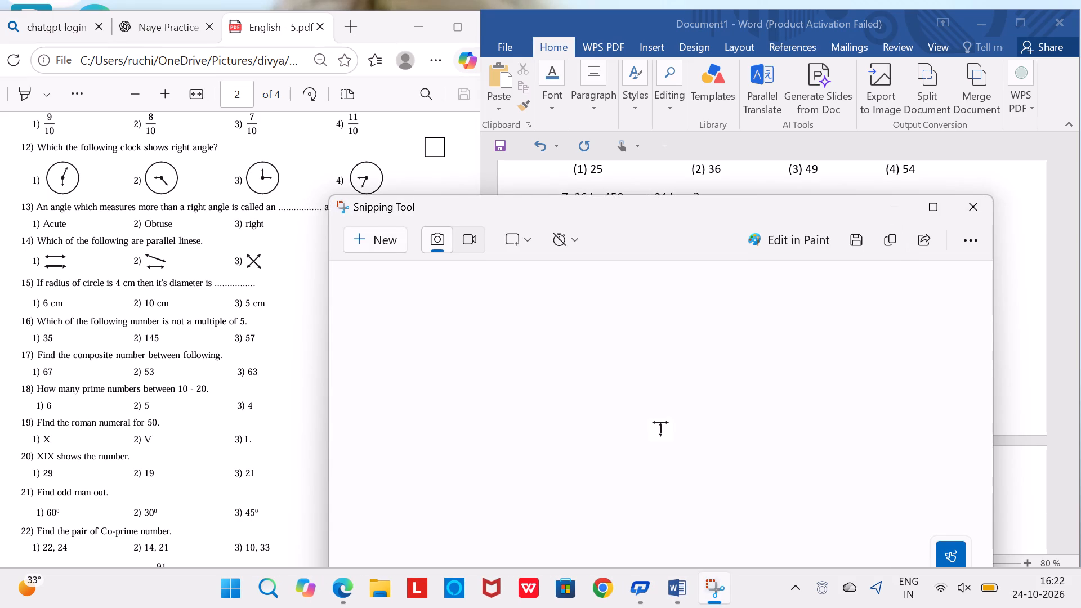
{"action": "left_click", "coordinate": [977, 210]}
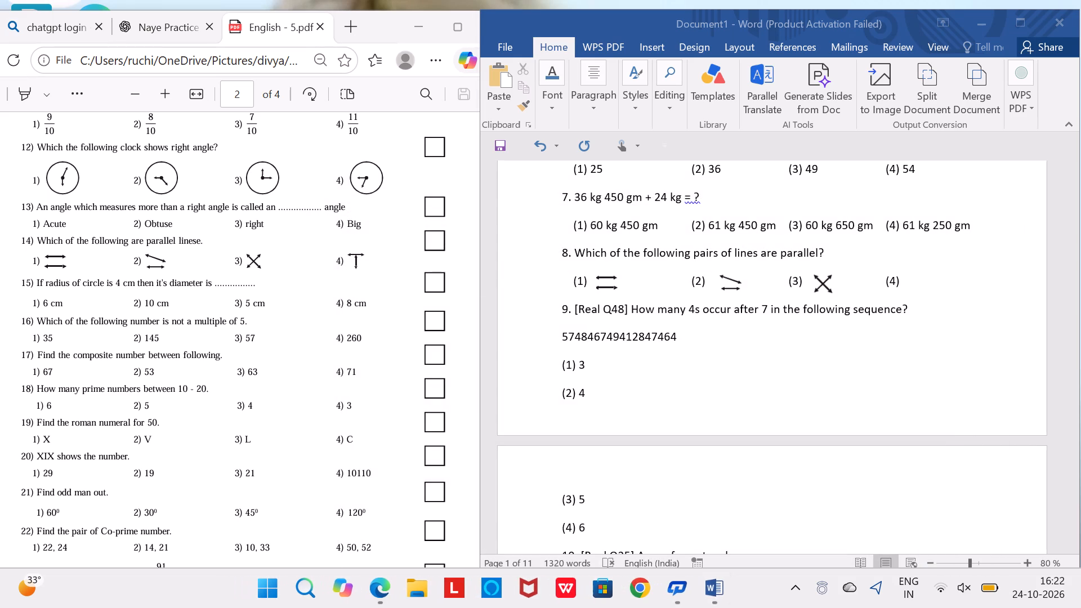
Paste the T-shaped arrows picture after question 8's (4) label and set its text wrapping to Tight.
{"action": "key", "text": "ctrl+v"}
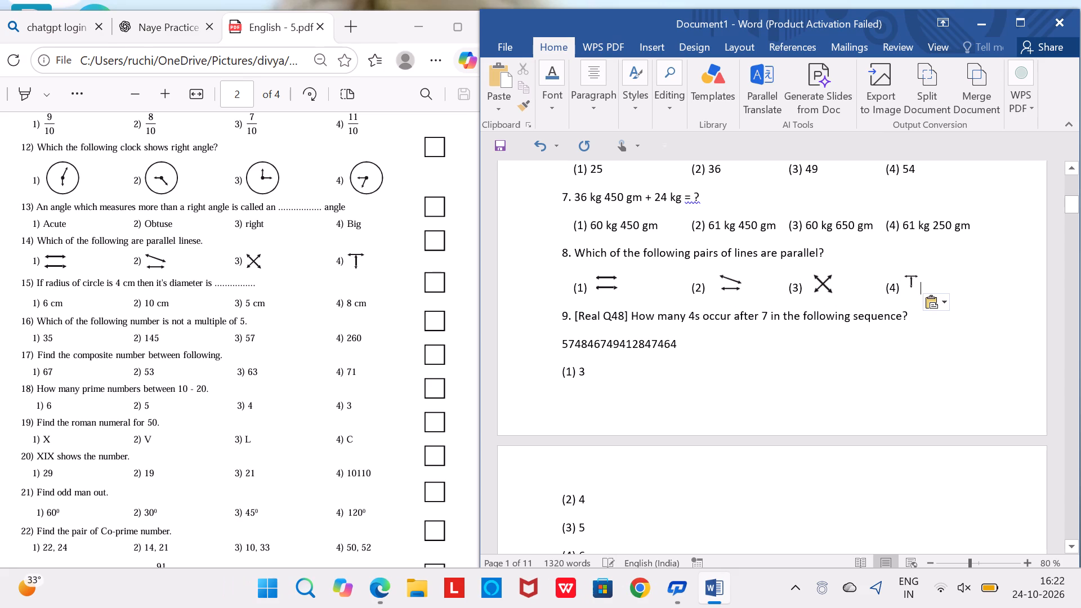
{"action": "left_click", "coordinate": [912, 280]}
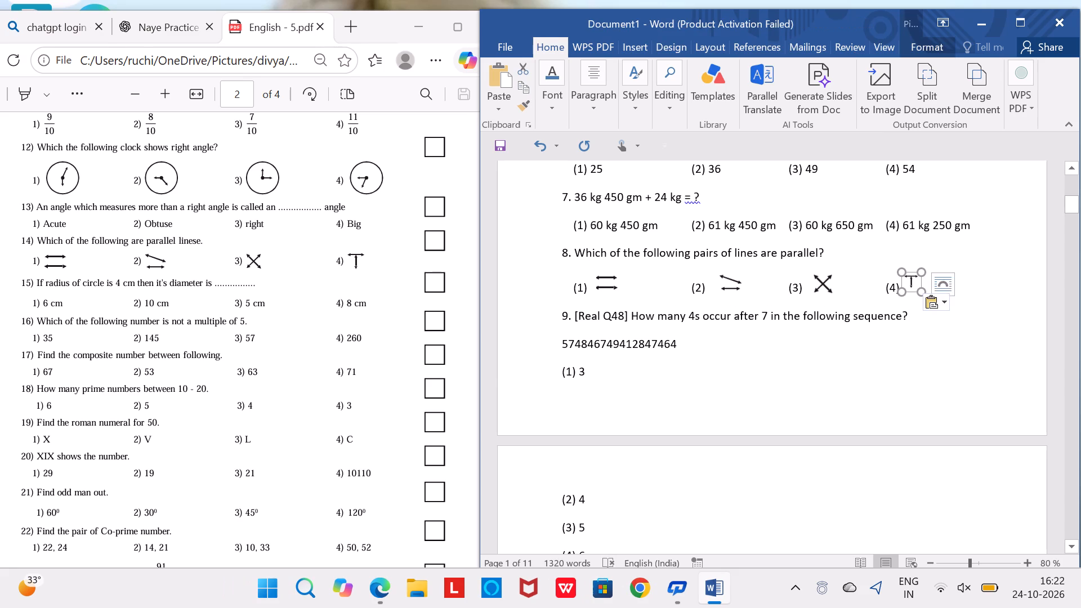
{"action": "left_click", "coordinate": [935, 280]}
{"action": "left_click", "coordinate": [828, 388]}
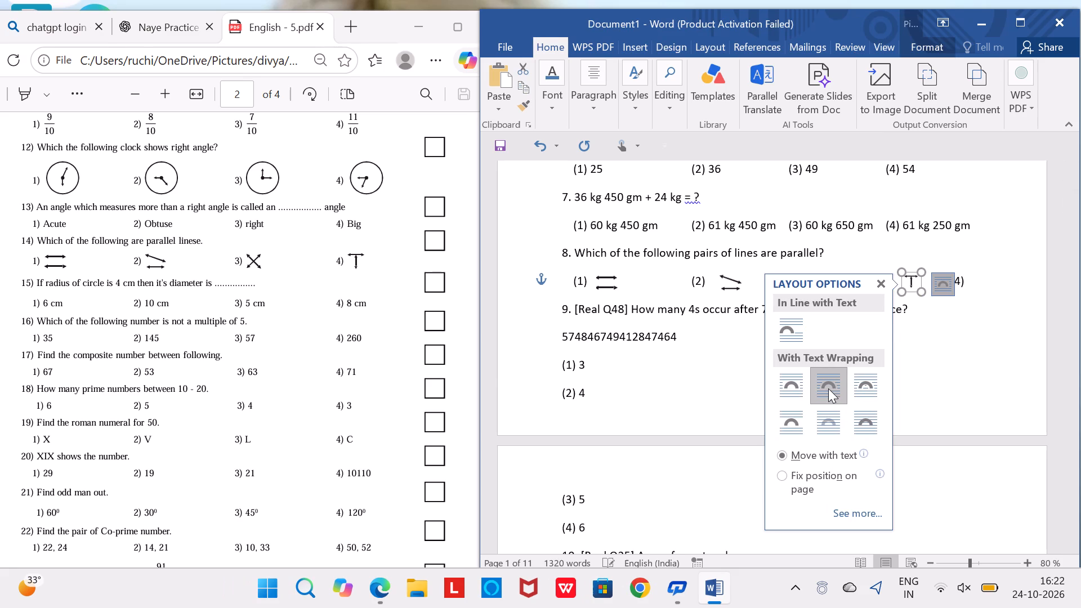
{"action": "left_click", "coordinate": [931, 341]}
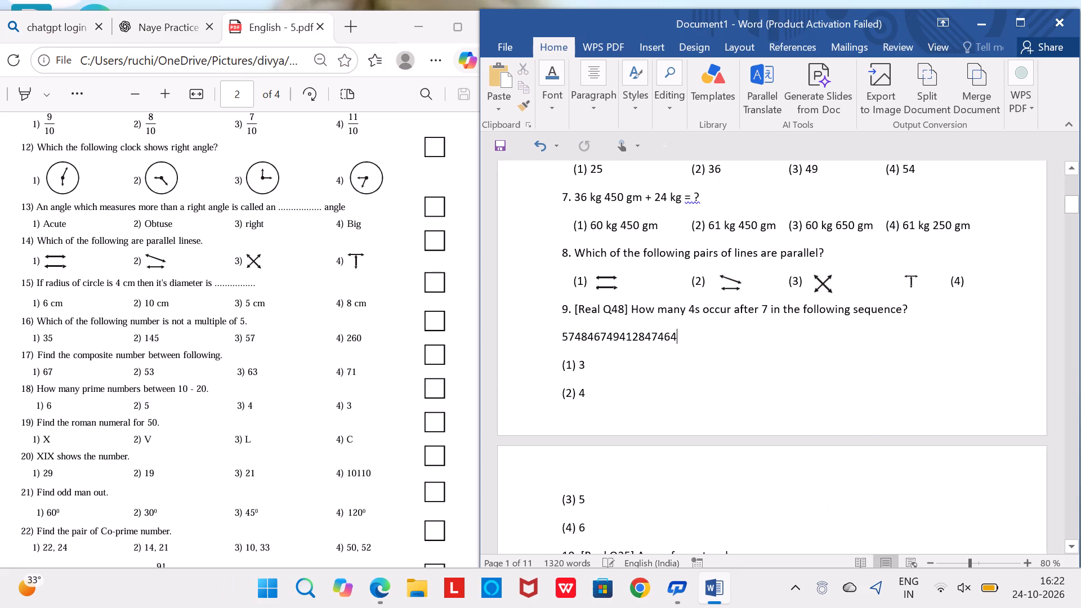
Move the T-shaped picture close beside question 8's (4) label and enlarge it slightly to match the other option pictures.
{"action": "left_click", "coordinate": [910, 284]}
{"action": "left_click", "coordinate": [910, 284]}
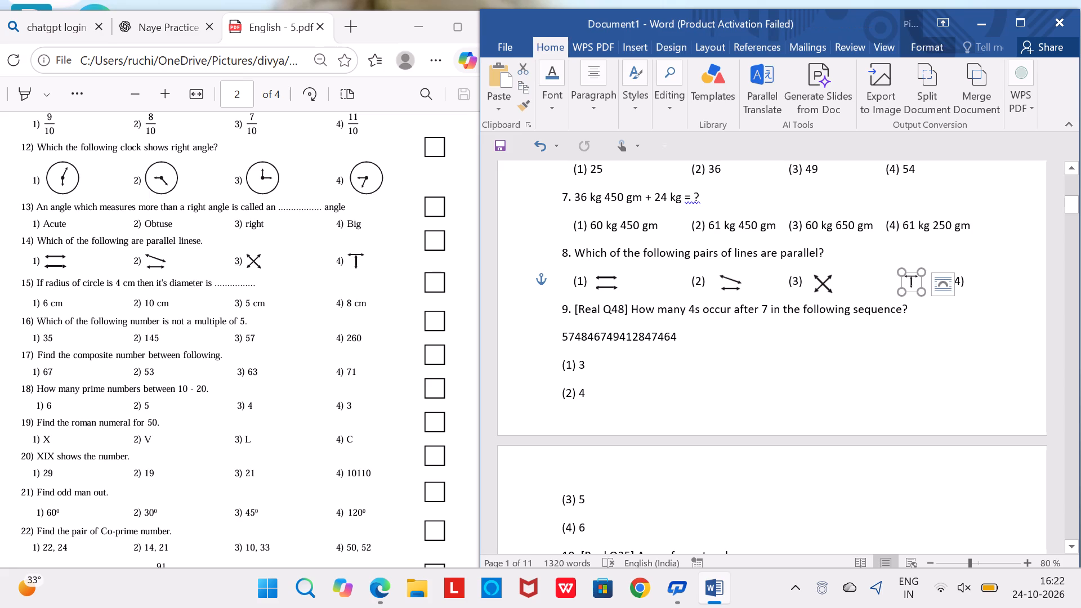
{"action": "right_click_drag", "start_coordinate": [910, 284], "coordinate": [928, 283]}
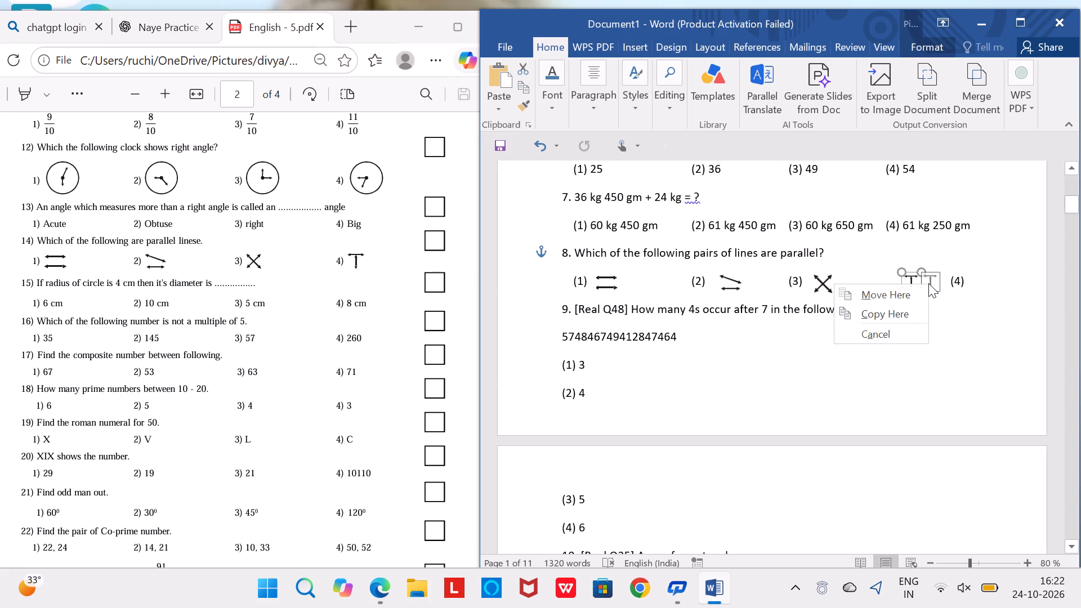
{"action": "left_click", "coordinate": [909, 290]}
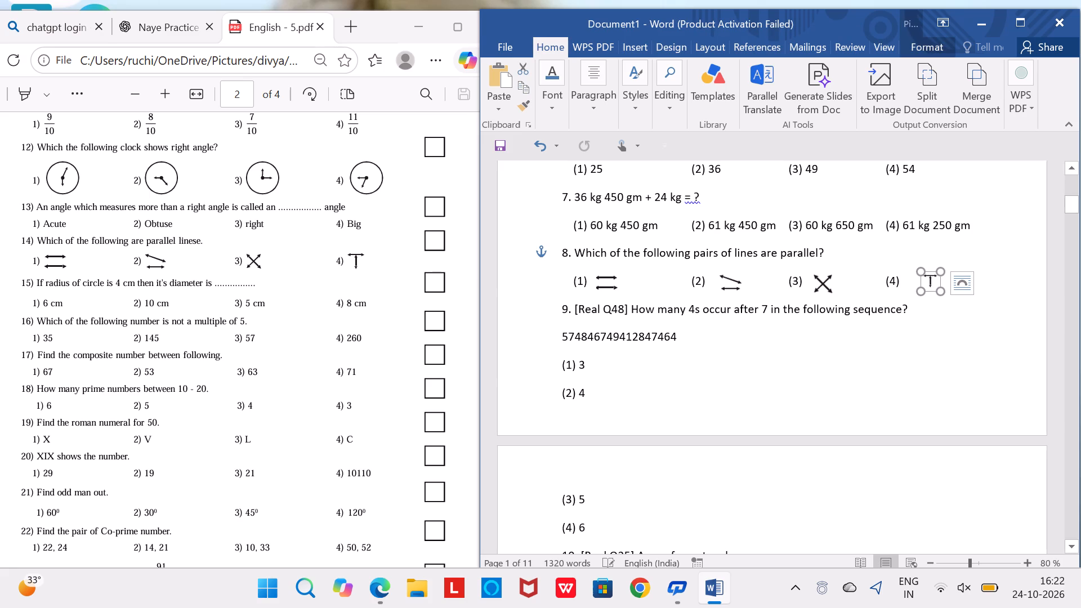
{"action": "right_click_drag", "start_coordinate": [929, 281], "coordinate": [915, 280]}
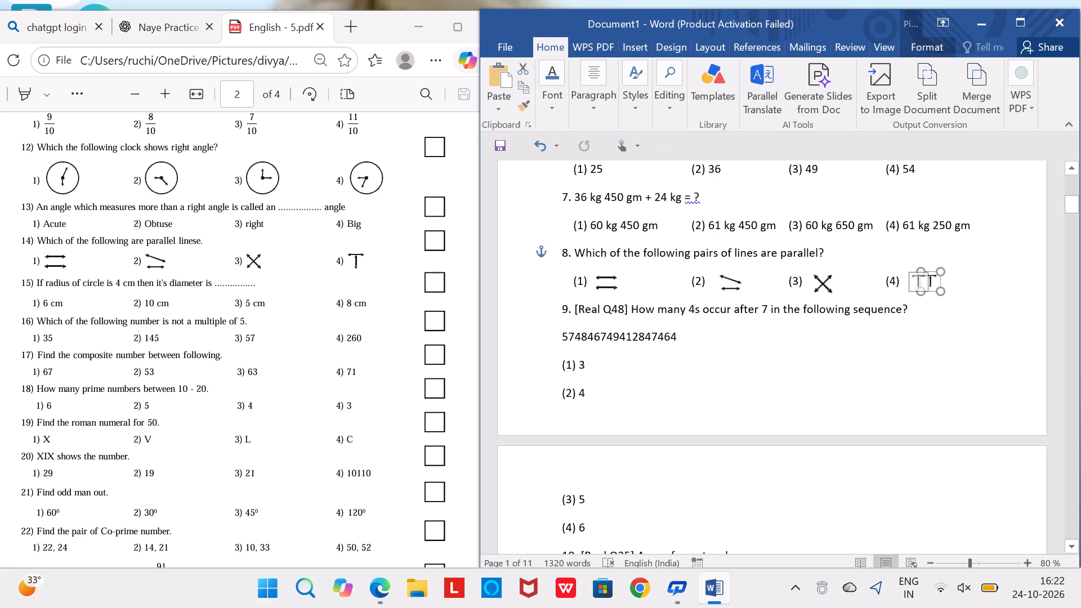
{"action": "right_click_drag", "start_coordinate": [915, 280], "coordinate": [918, 280]}
{"action": "left_click", "coordinate": [904, 285]}
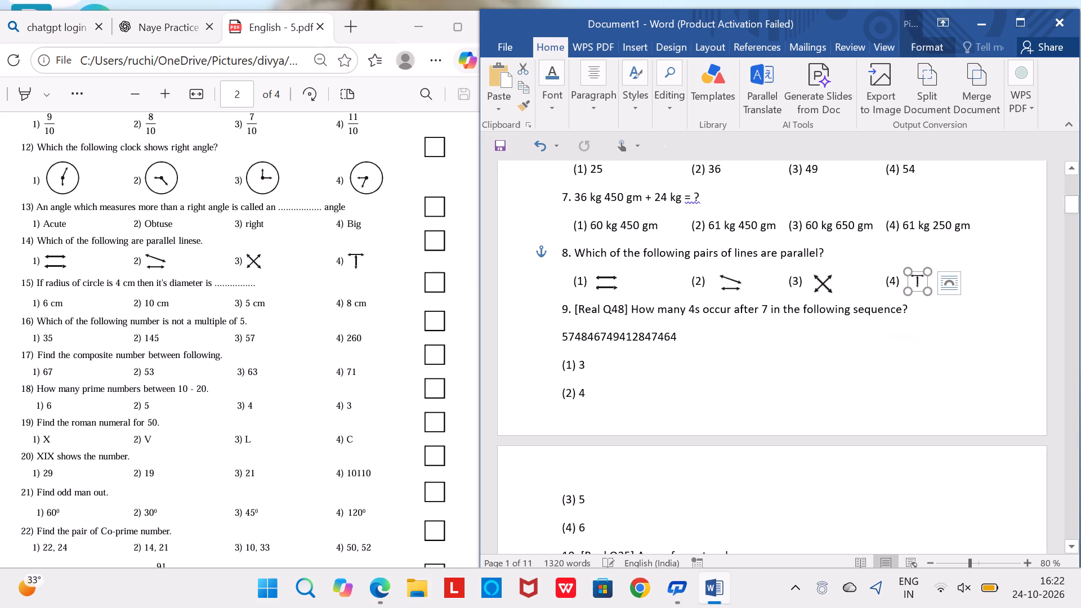
{"action": "right_click_drag", "start_coordinate": [924, 273], "coordinate": [940, 262]}
{"action": "right_click_drag", "start_coordinate": [940, 262], "coordinate": [932, 271]}
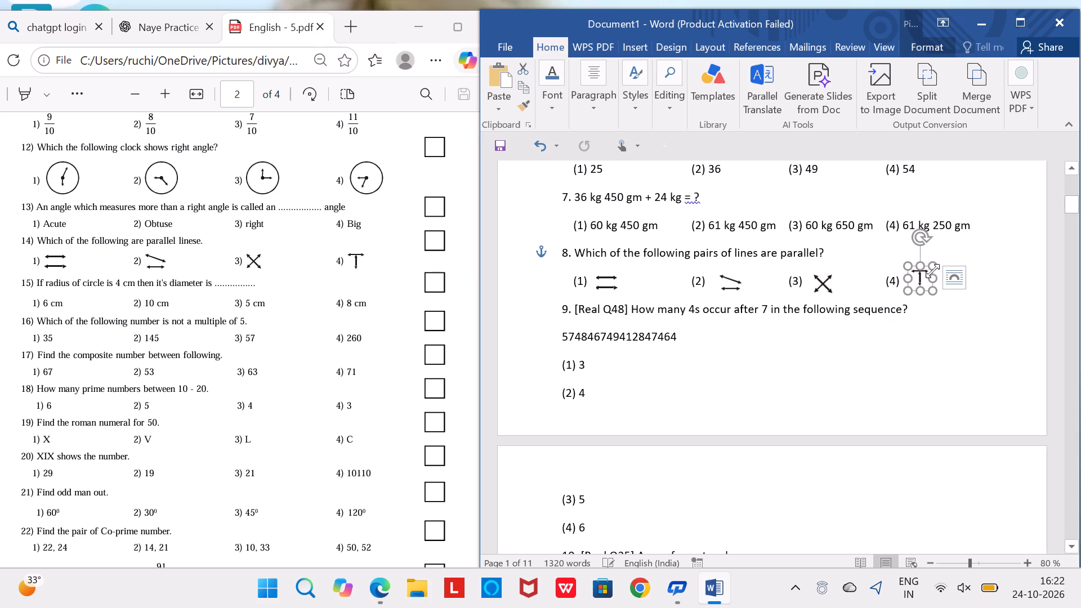
{"action": "left_click", "coordinate": [940, 308]}
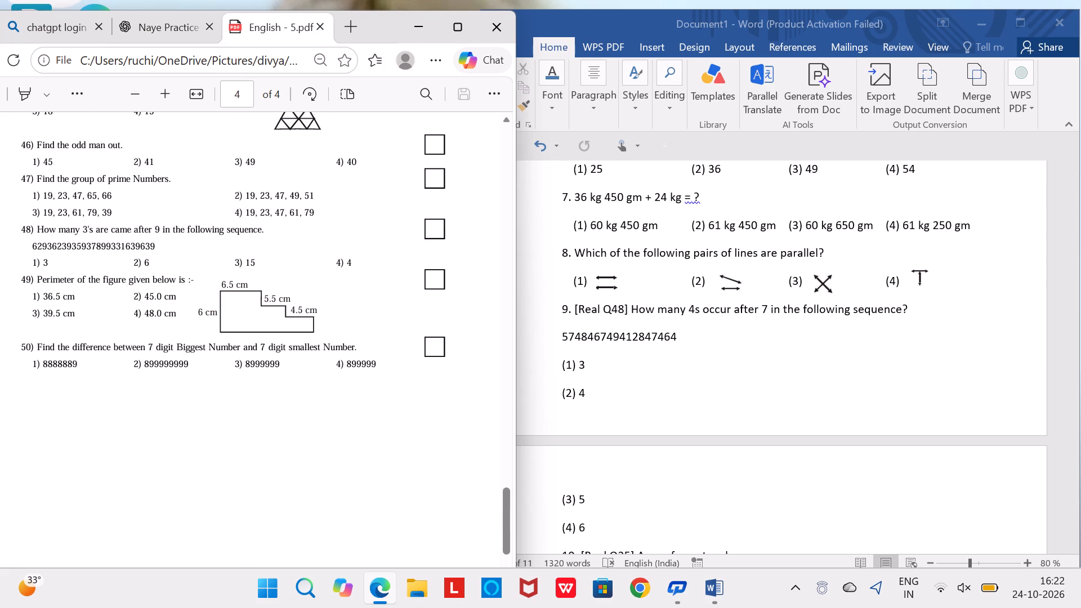
Delete the "[Real Q48]" tag from question 9 so its text starts right after the number.
{"action": "key", "text": "BackSpace"}
{"action": "key", "text": "BackSpace"}
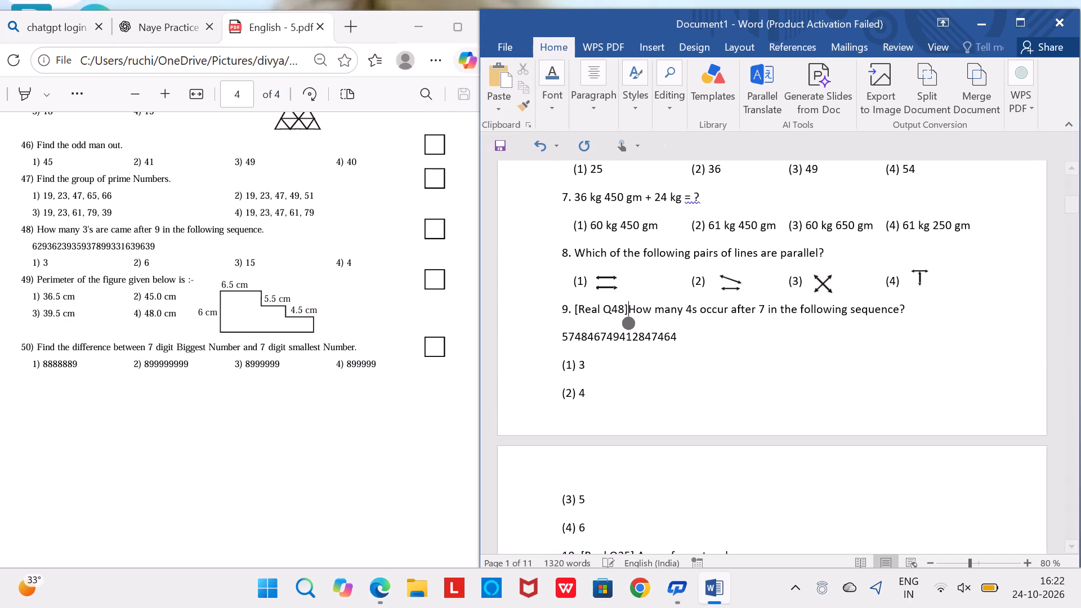
{"action": "key", "text": "BackSpace"}
{"action": "key", "text": "BackSpace"}
{"action": "key", "text": "BackSpace"}
{"action": "key", "text": "BackSpace"}
{"action": "key", "text": "BackSpace"}
{"action": "key", "text": "BackSpace"}
{"action": "key", "text": "BackSpace"}
{"action": "key", "text": "BackSpace"}
{"action": "key", "text": "BackSpace"}
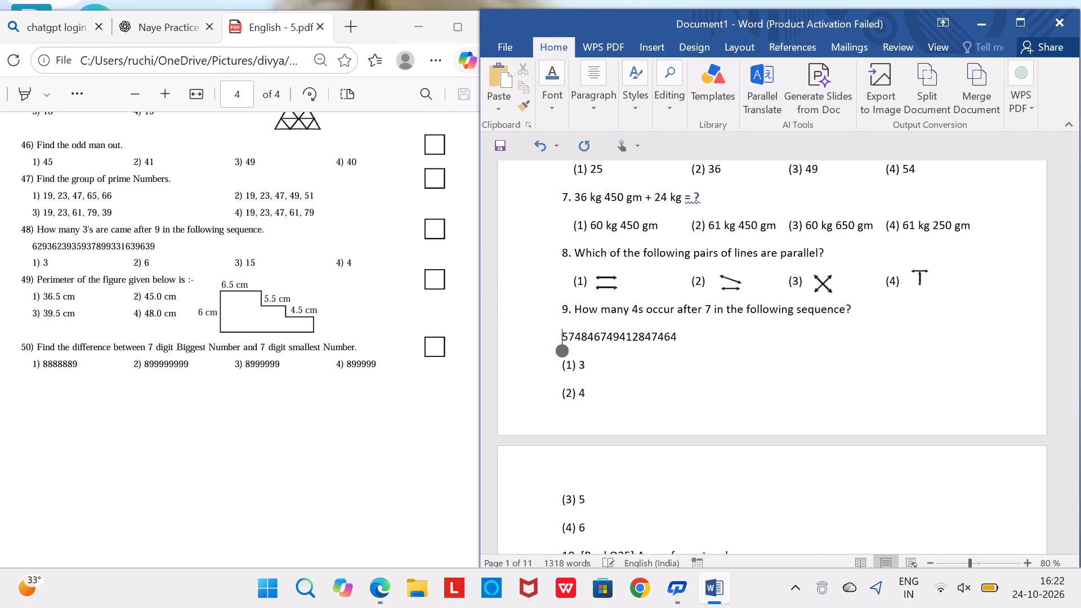
{"action": "key", "text": "space"}
{"action": "key", "text": "space"}
{"action": "key", "text": "space"}
{"action": "key", "text": "space"}
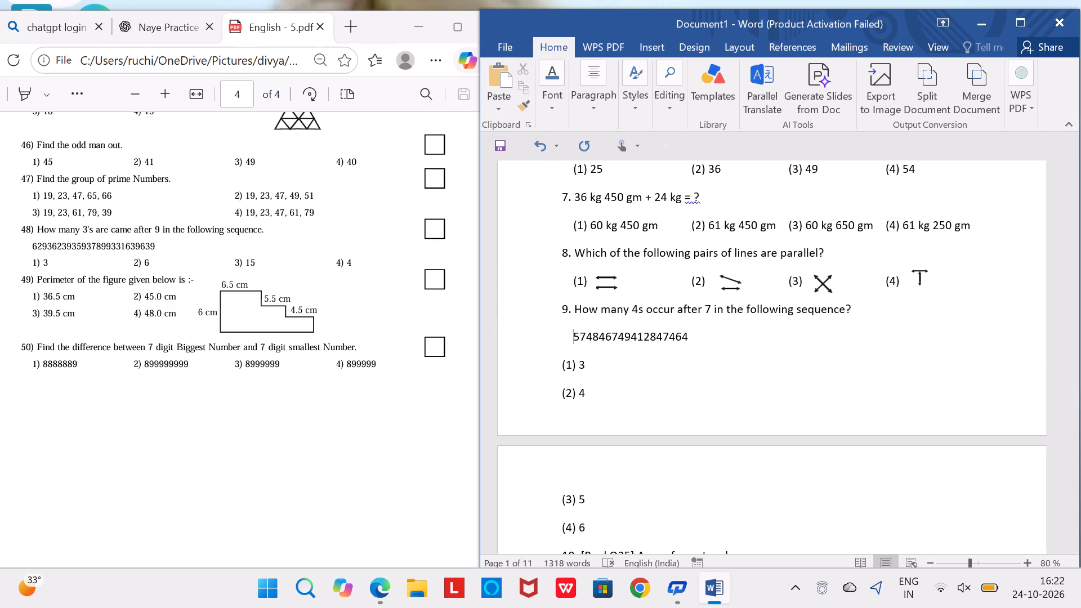